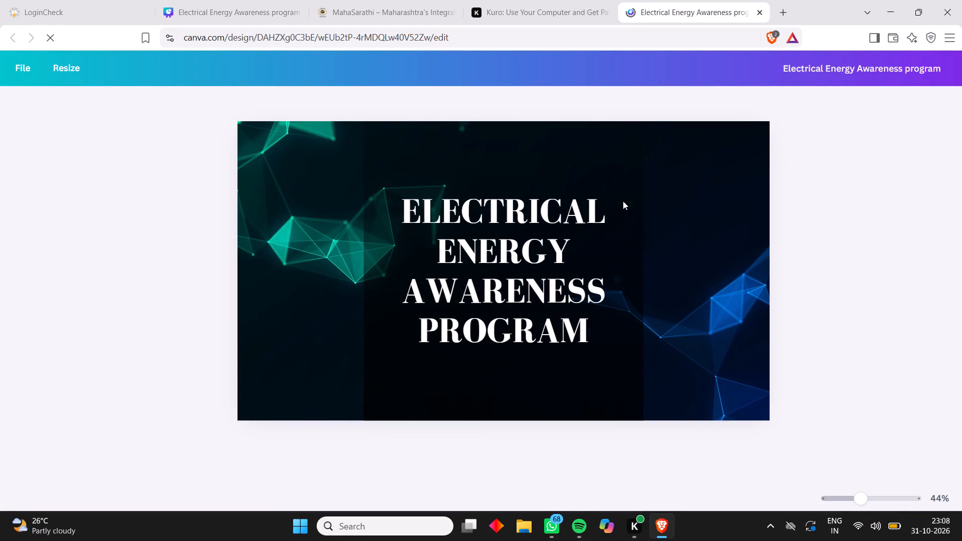
Look through the slides of the Electrical Energy Awareness presentation, from the title page to the Activity -4 page and back.
{"action": "scroll", "coordinate": [623, 201], "scroll_direction": "left", "scroll_amount": 3}
{"action": "scroll", "coordinate": [623, 201], "scroll_direction": "down", "scroll_amount": 3}
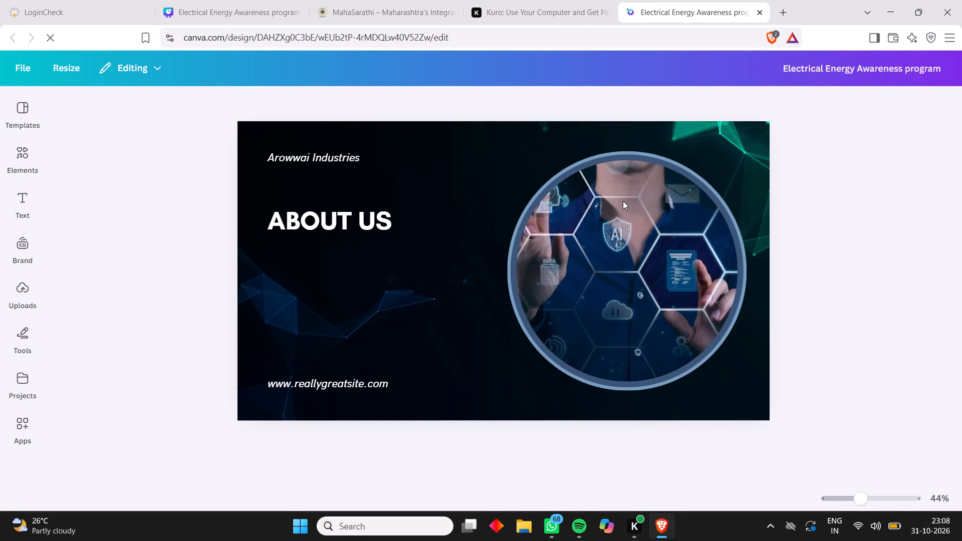
{"action": "scroll", "coordinate": [623, 201], "scroll_direction": "down", "scroll_amount": 7}
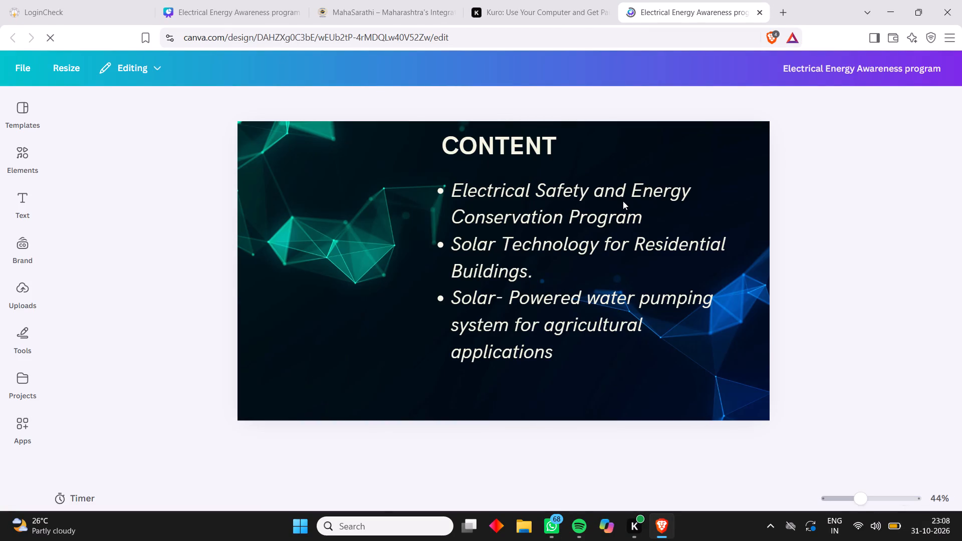
{"action": "scroll", "coordinate": [623, 201], "scroll_direction": "down", "scroll_amount": 1}
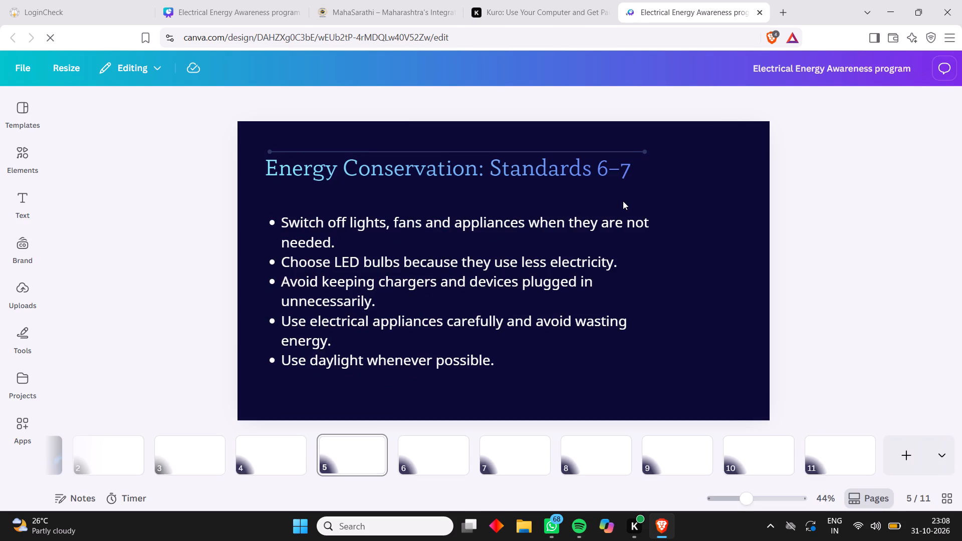
{"action": "scroll", "coordinate": [623, 201], "scroll_direction": "down", "scroll_amount": 4}
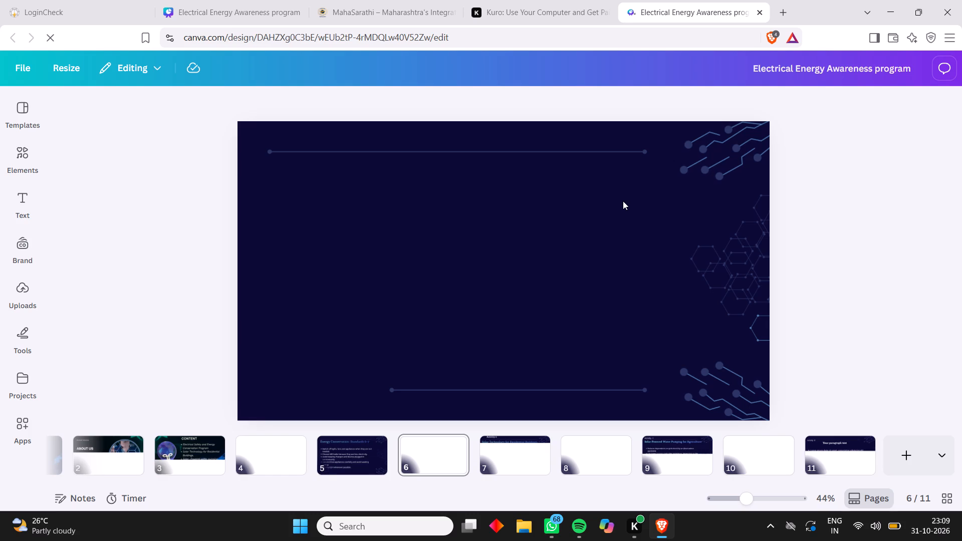
{"action": "scroll", "coordinate": [623, 201], "scroll_direction": "down", "scroll_amount": 4}
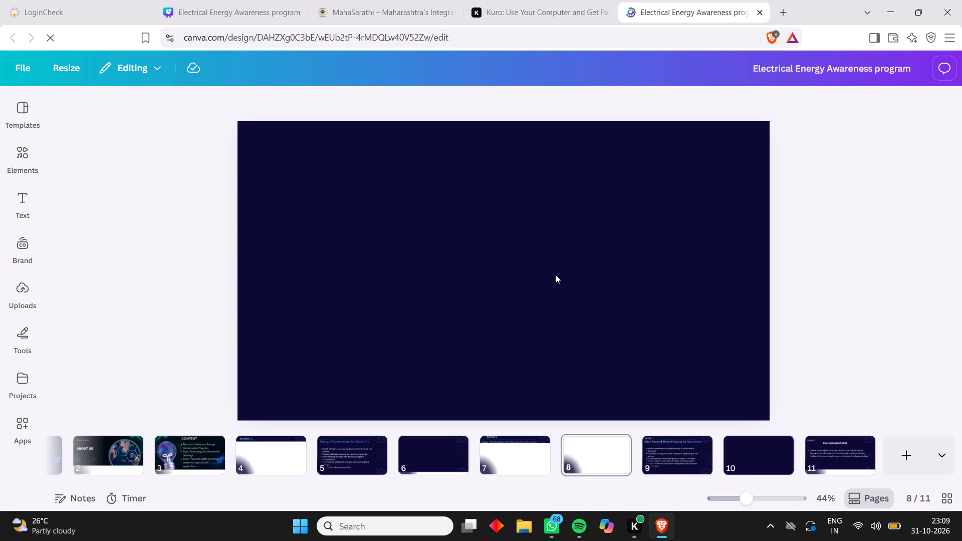
{"action": "scroll", "coordinate": [555, 275], "scroll_direction": "down", "scroll_amount": 4}
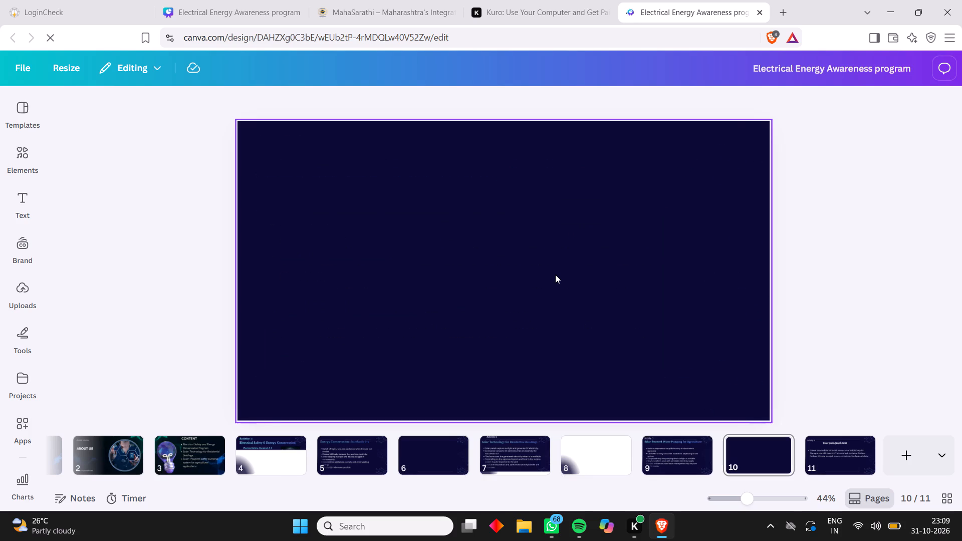
{"action": "scroll", "coordinate": [555, 275], "scroll_direction": "down", "scroll_amount": 4}
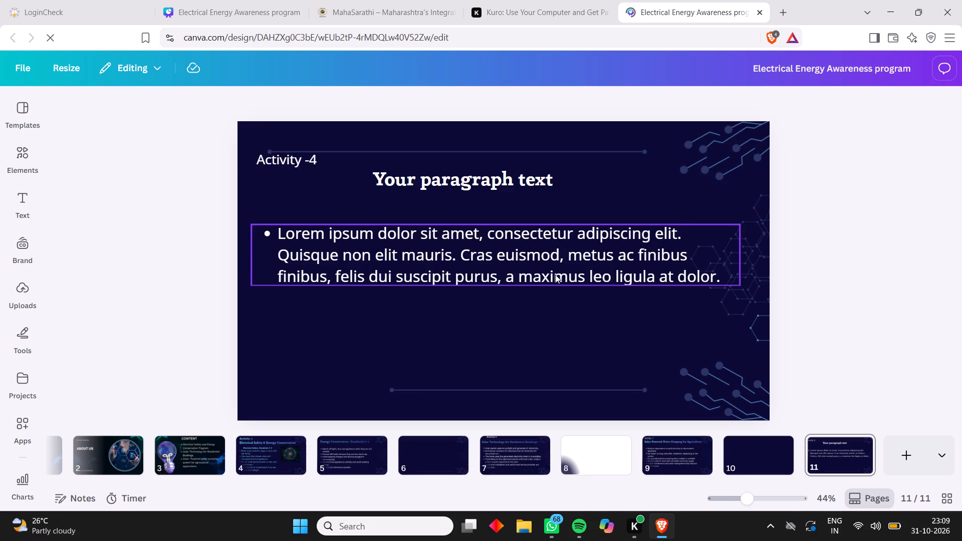
{"action": "scroll", "coordinate": [555, 275], "scroll_direction": "up", "scroll_amount": 9}
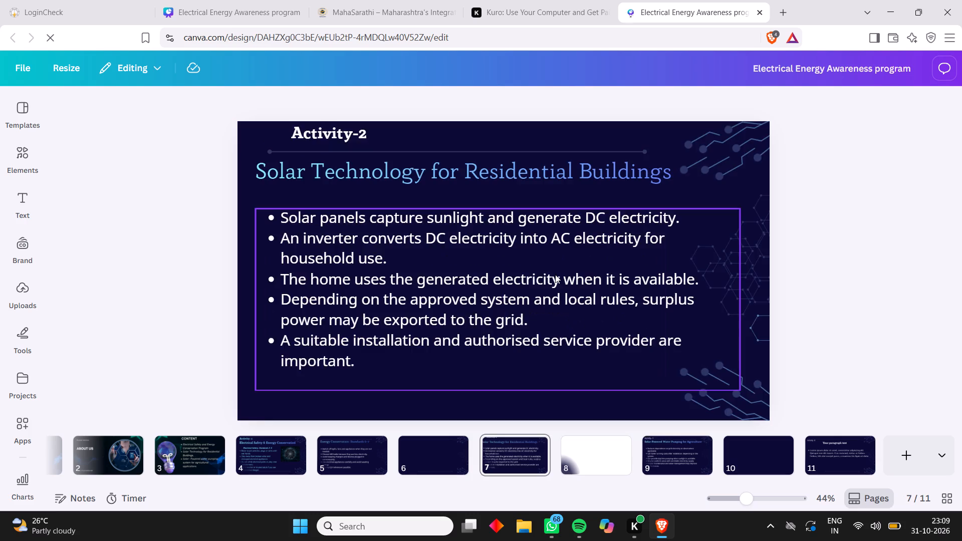
{"action": "scroll", "coordinate": [555, 275], "scroll_direction": "down", "scroll_amount": 3}
{"action": "scroll", "coordinate": [555, 275], "scroll_direction": "up", "scroll_amount": 5}
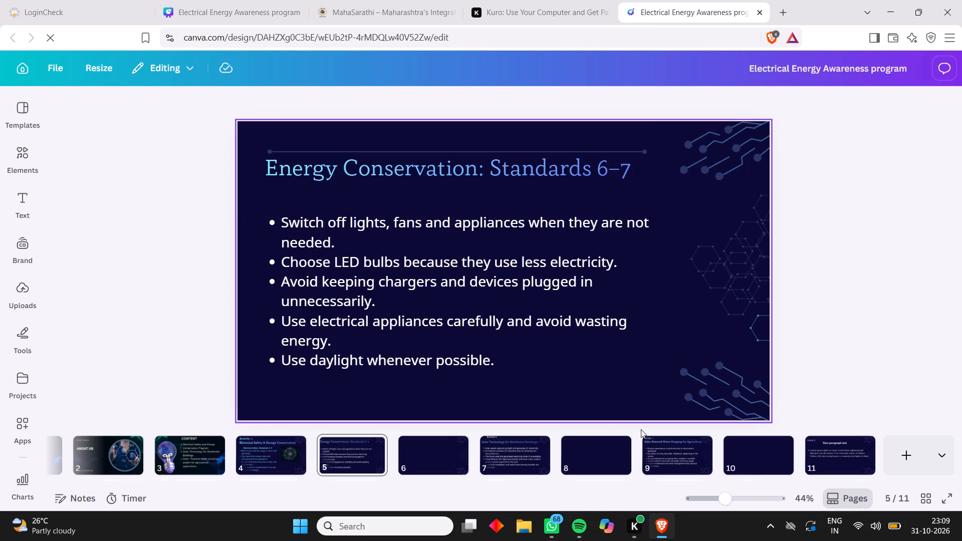
Change the activity label on page 9, Solar-Powered Water Pumping for Agriculture, to "Activity -3".
{"action": "left_click", "coordinate": [647, 447]}
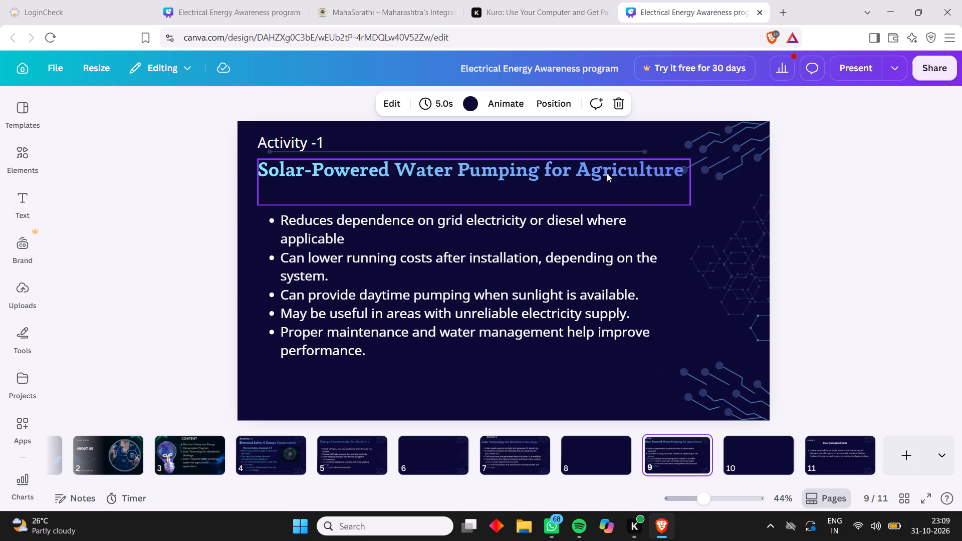
{"action": "left_click", "coordinate": [326, 141]}
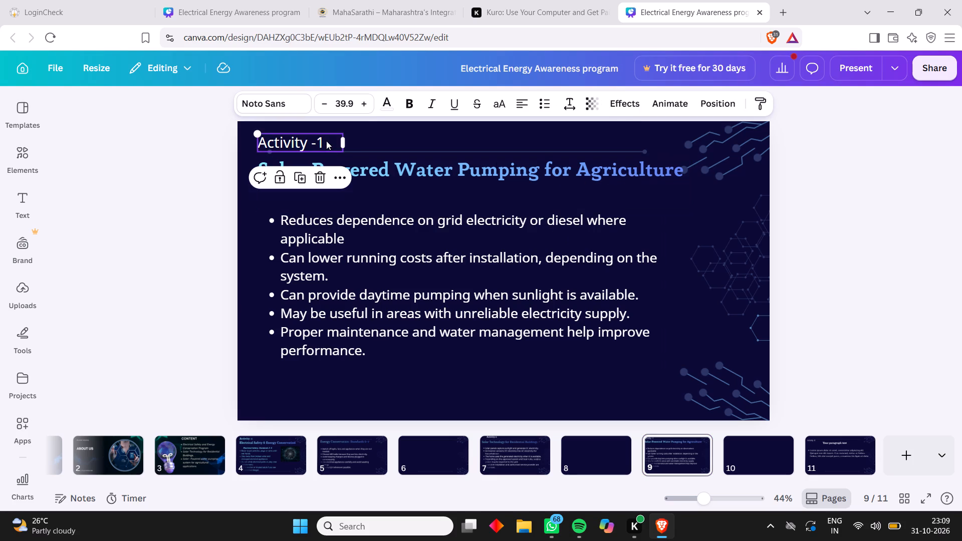
{"action": "left_click", "coordinate": [326, 141]}
{"action": "key", "text": "BackSpace"}
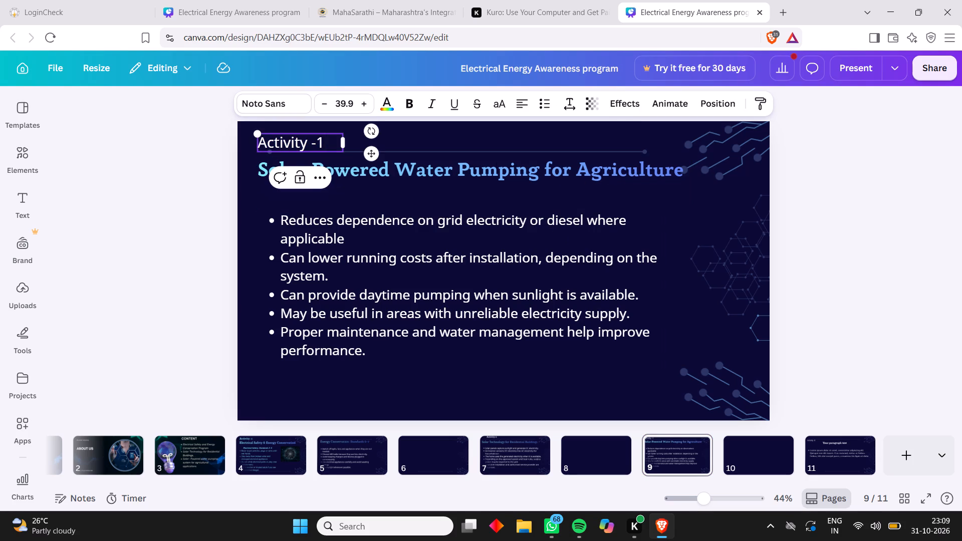
{"action": "key", "text": "3"}
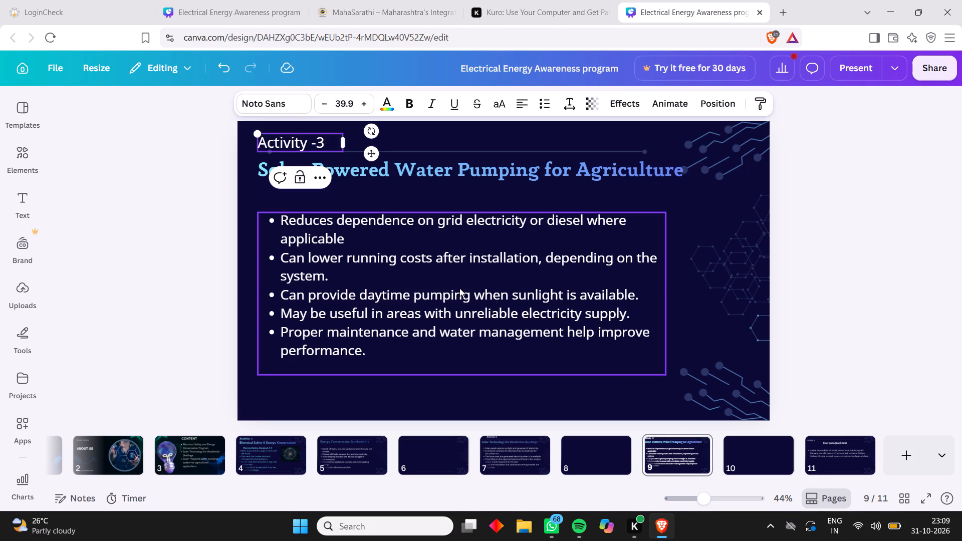
Replace the placeholder heading on page 11, the Activity -4 slide, with "Electricity Bill Literacy".
{"action": "left_click", "coordinate": [837, 460]}
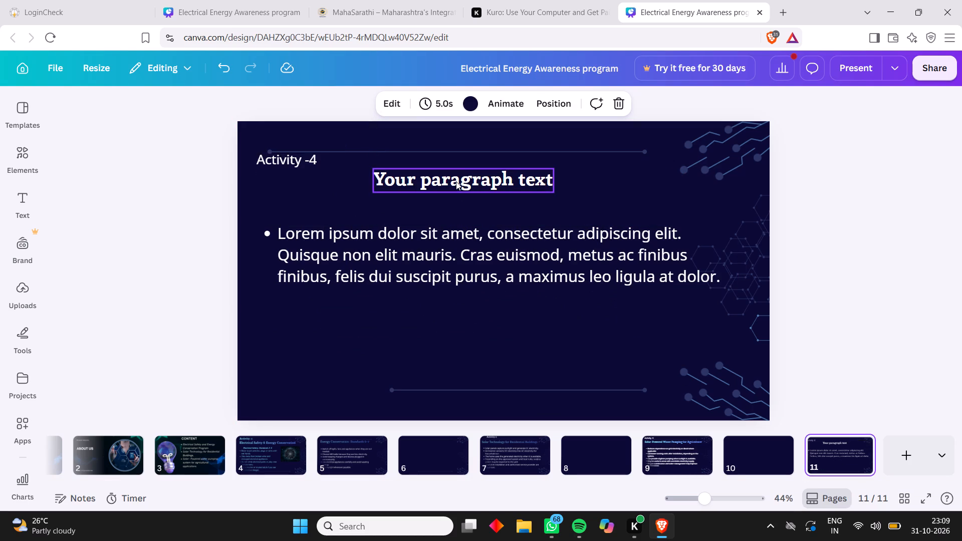
{"action": "left_click", "coordinate": [454, 178]}
{"action": "left_click", "coordinate": [454, 178]}
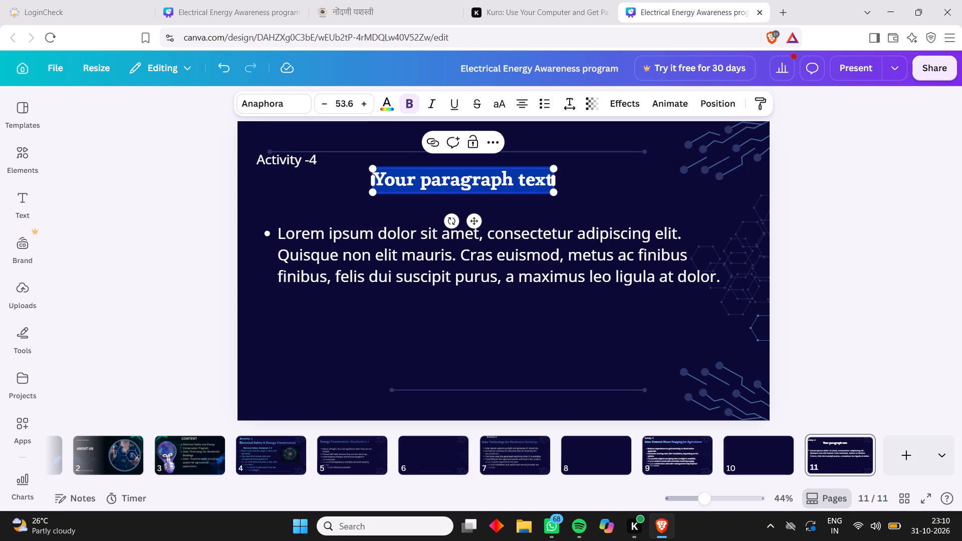
{"action": "key", "text": "shift+e"}
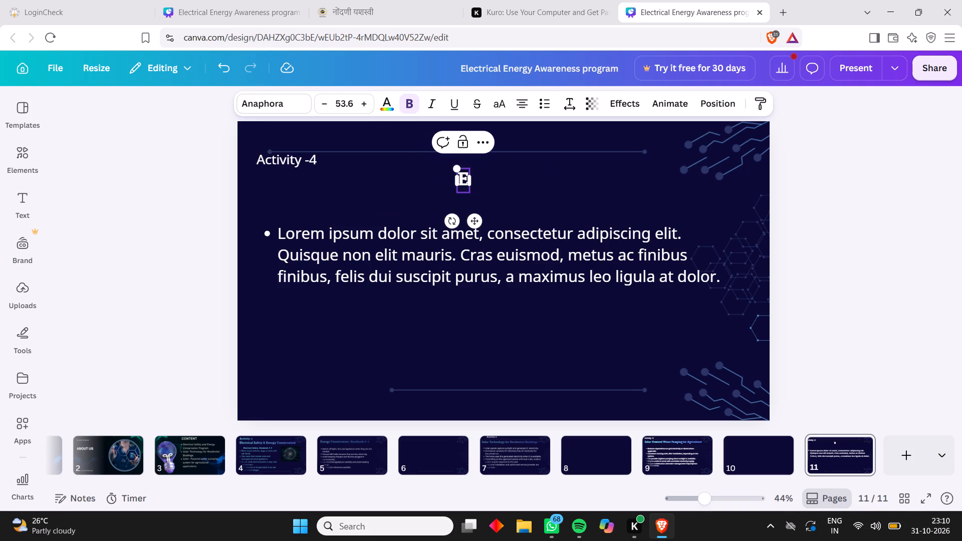
{"action": "type", "text": "le"}
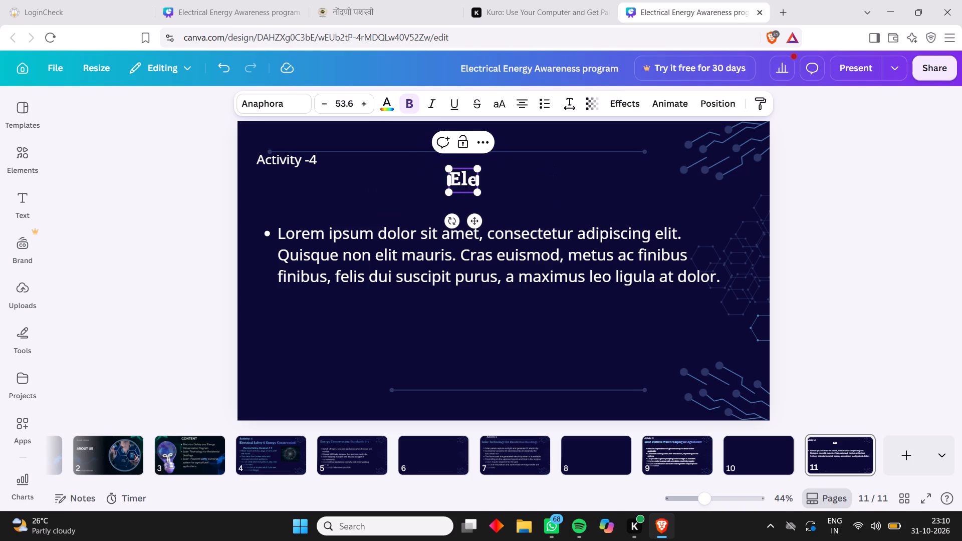
{"action": "key", "text": "c"}
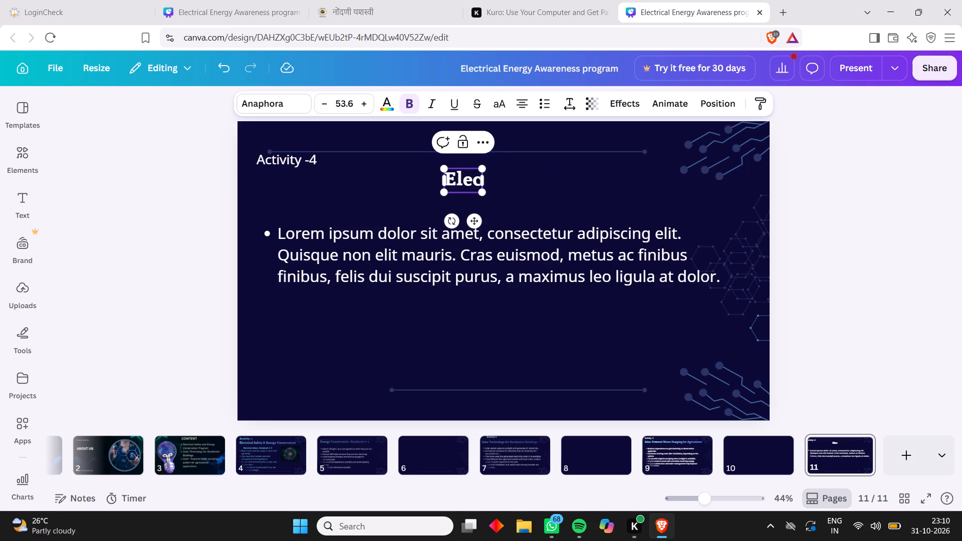
{"action": "type", "text": "triciy"}
{"action": "key", "text": "BackSpace"}
{"action": "type", "text": "ty"}
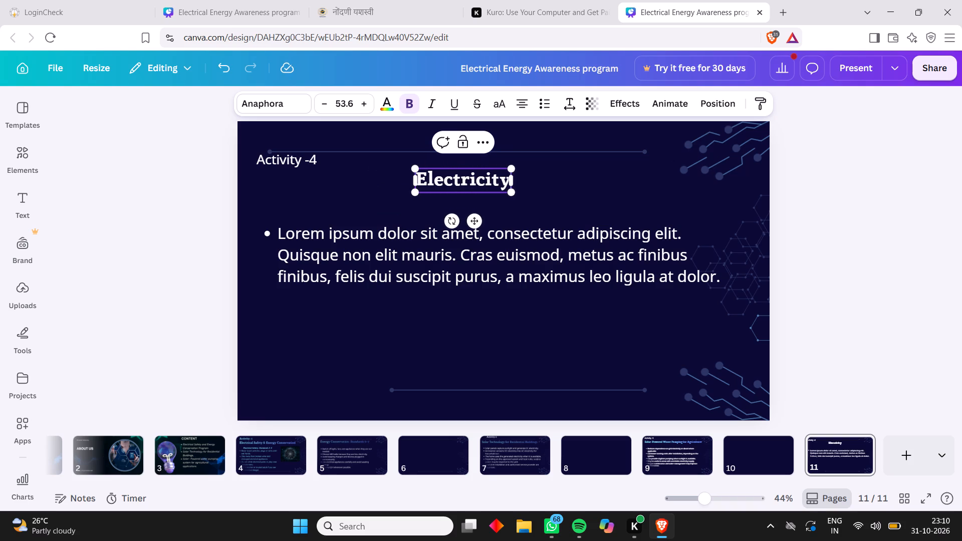
{"action": "key", "text": "space"}
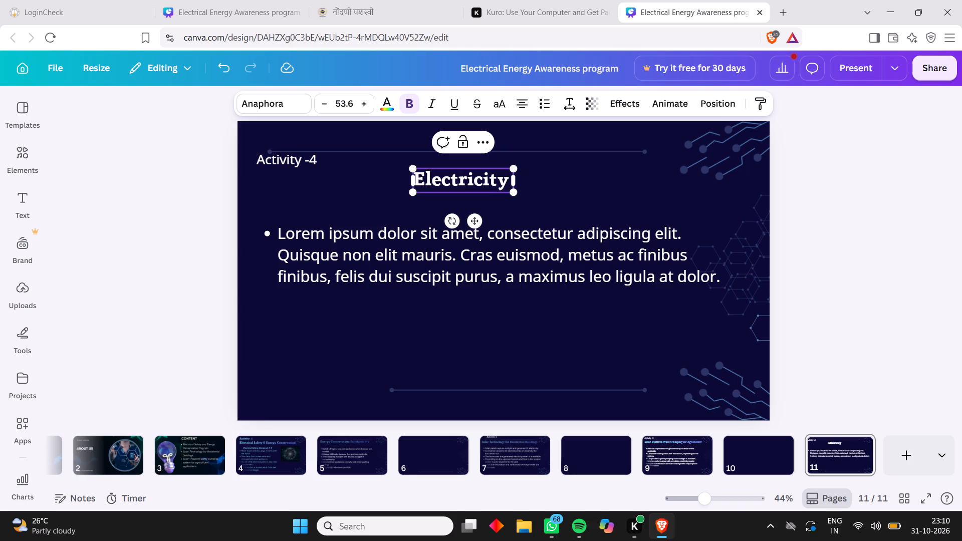
{"action": "type", "text": "Bill"}
{"action": "key", "text": "space"}
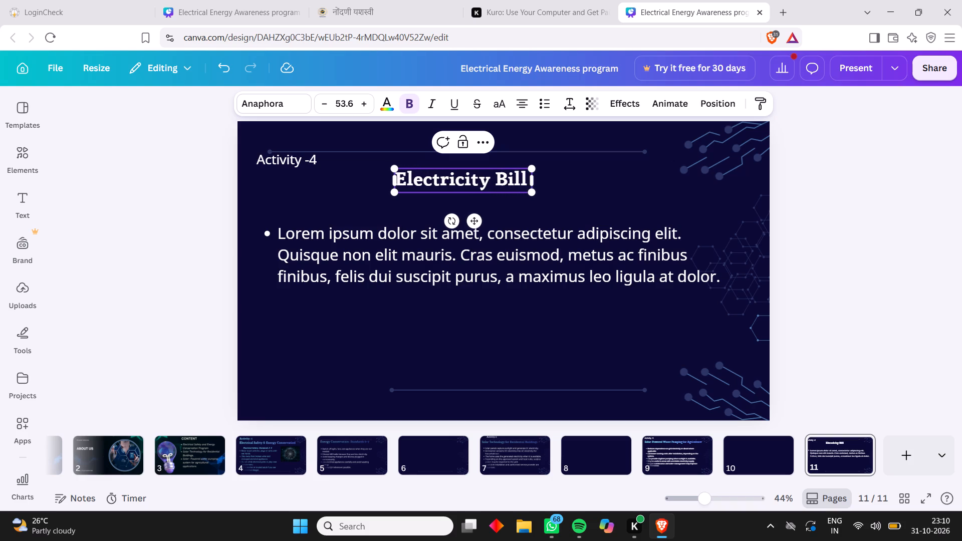
{"action": "type", "text": "LI"}
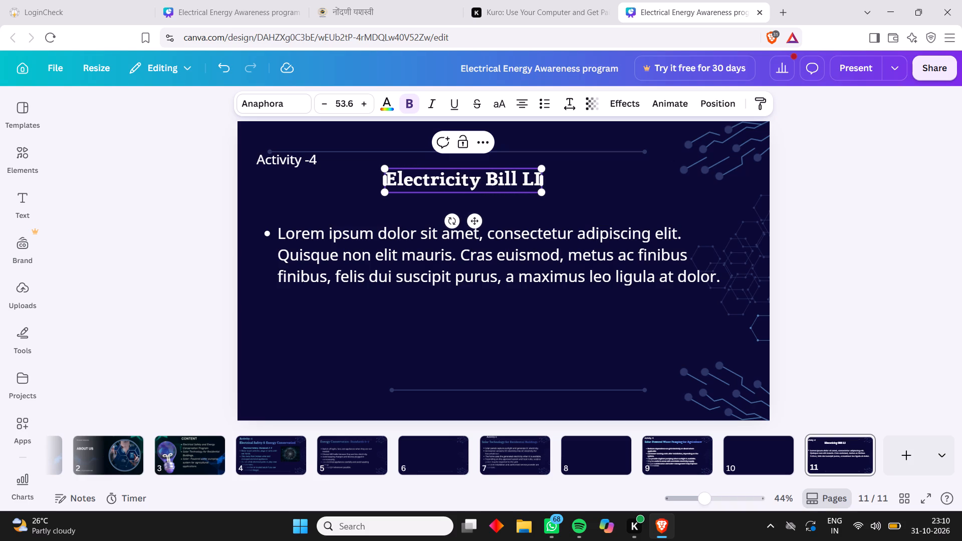
{"action": "type", "text": "te"}
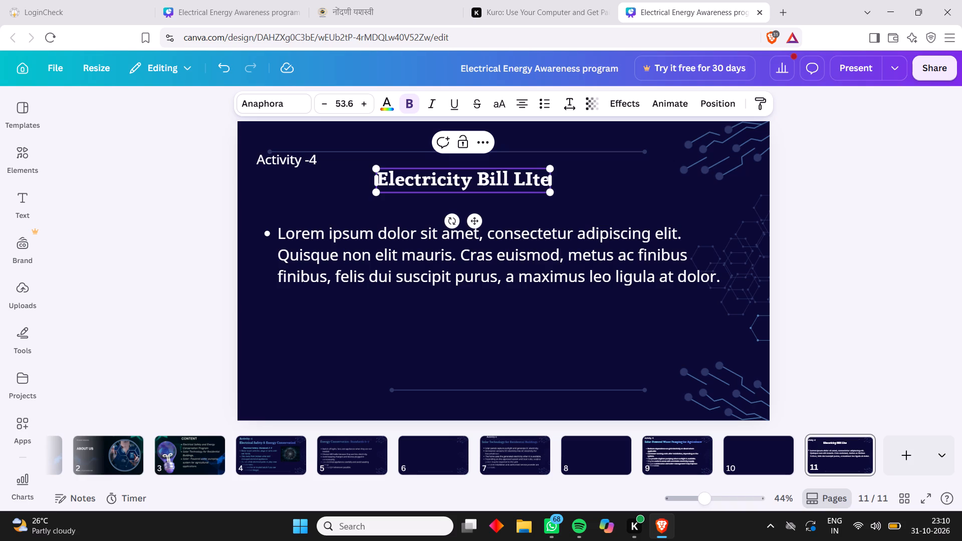
{"action": "type", "text": "racy"}
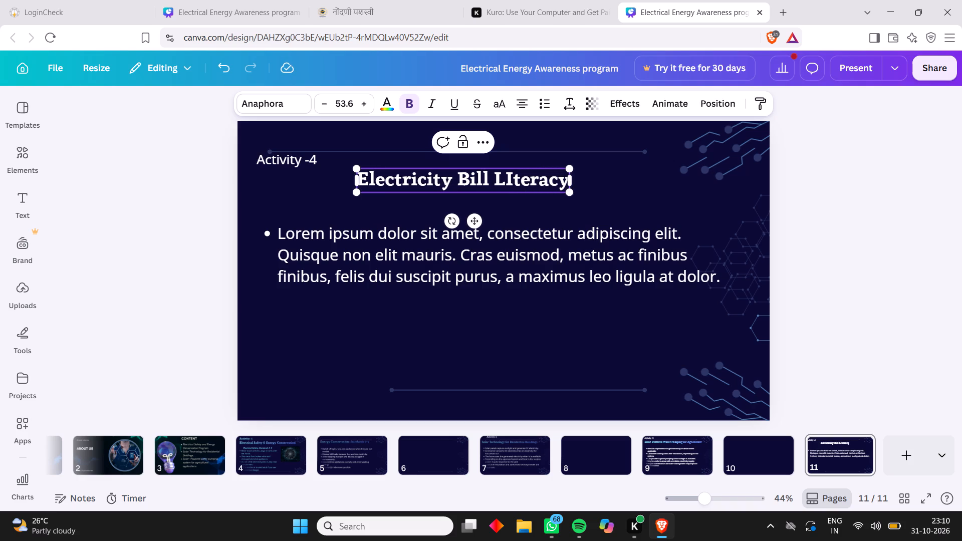
{"action": "left_click", "coordinate": [514, 181]}
{"action": "key", "text": "BackSpace"}
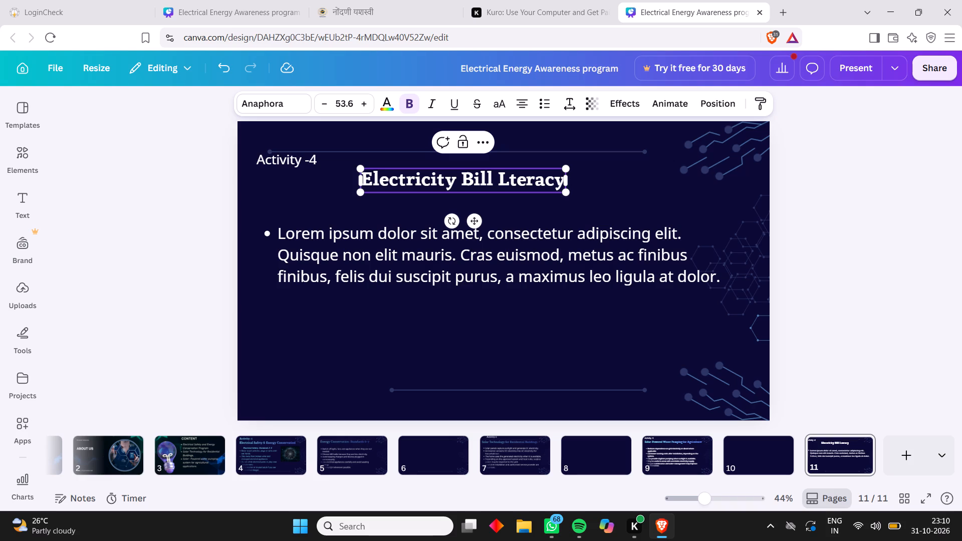
{"action": "key", "text": "i"}
Extend the page 11 heading to read "Electricity Bill Literacy Workshop in Residential Buildings".
{"action": "left_click", "coordinate": [565, 180]}
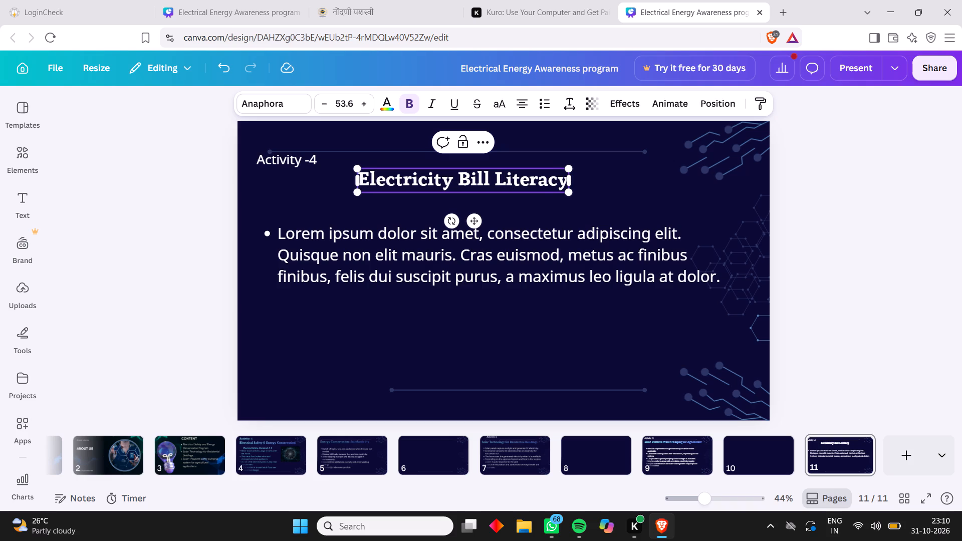
{"action": "left_click", "coordinate": [564, 180]}
{"action": "key", "text": "space"}
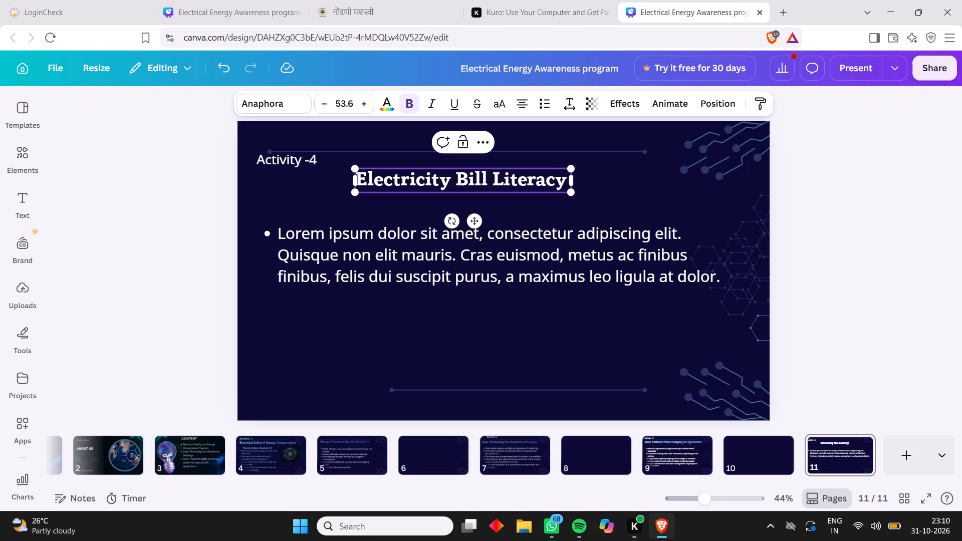
{"action": "type", "text": "Wo"}
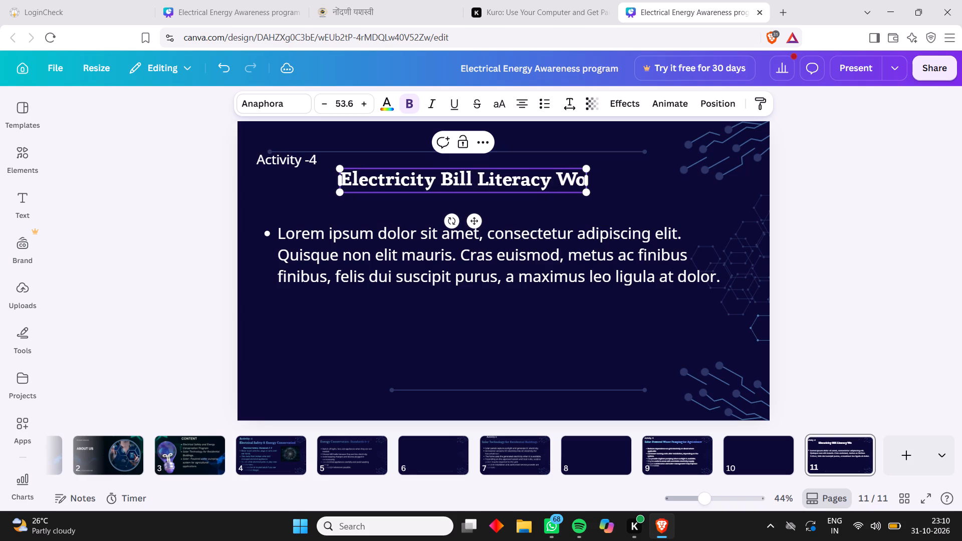
{"action": "key", "text": "r"}
{"action": "type", "text": "kshop"}
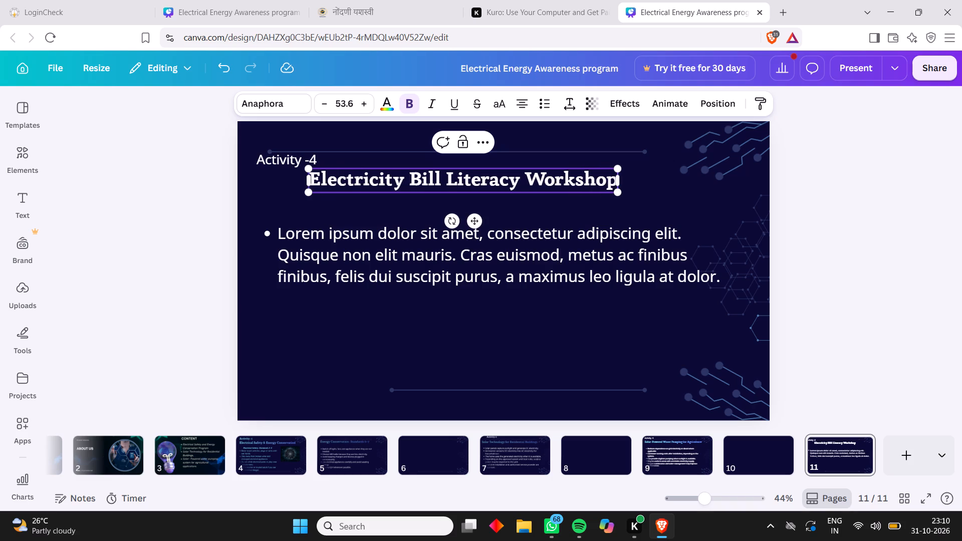
{"action": "key", "text": "space"}
{"action": "type", "text": "in"}
{"action": "key", "text": "space"}
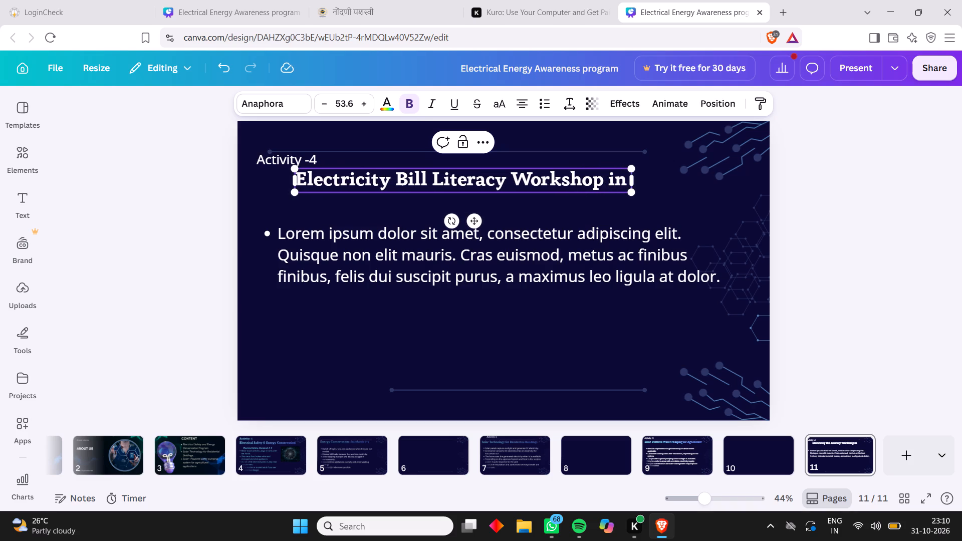
{"action": "key", "text": "shift+r"}
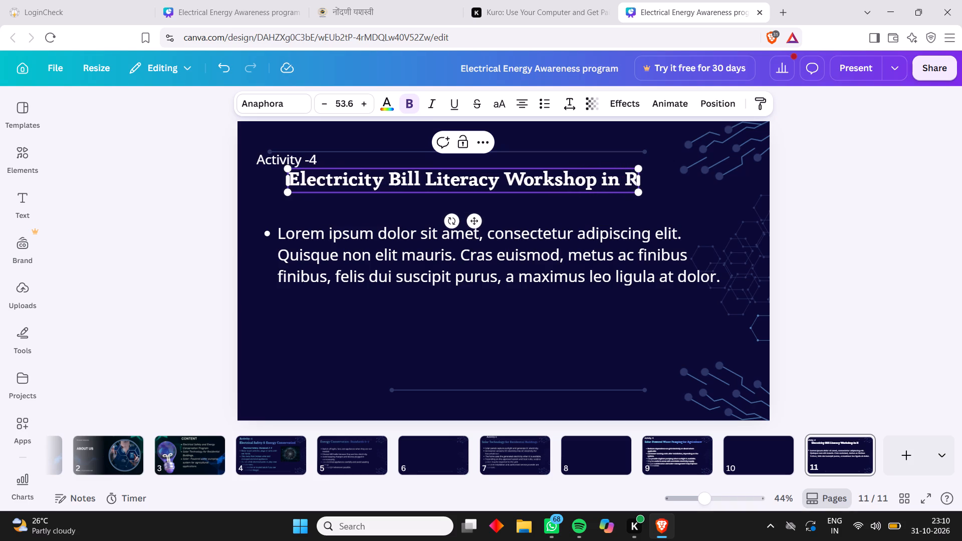
{"action": "type", "text": "ez"}
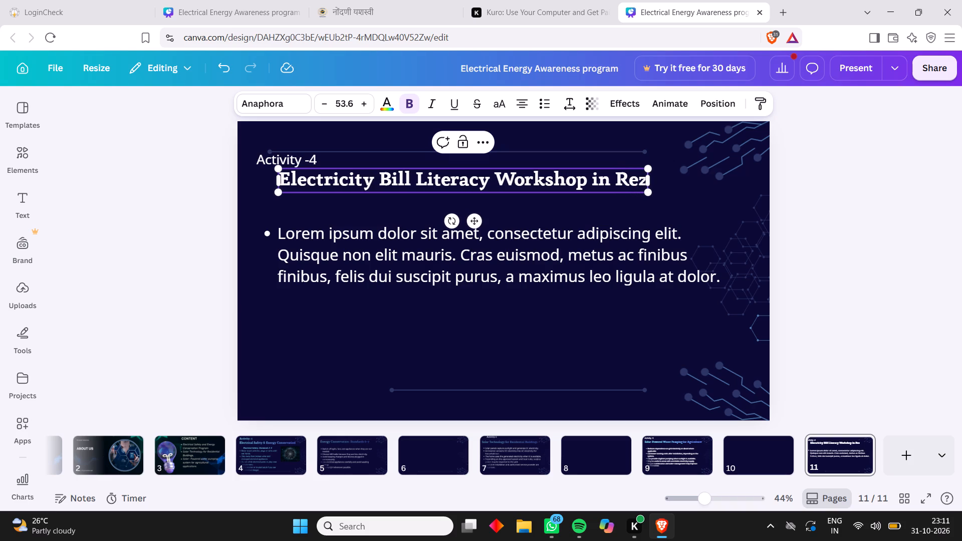
{"action": "key", "text": "BackSpace"}
{"action": "type", "text": "side"}
{"action": "key", "text": "n"}
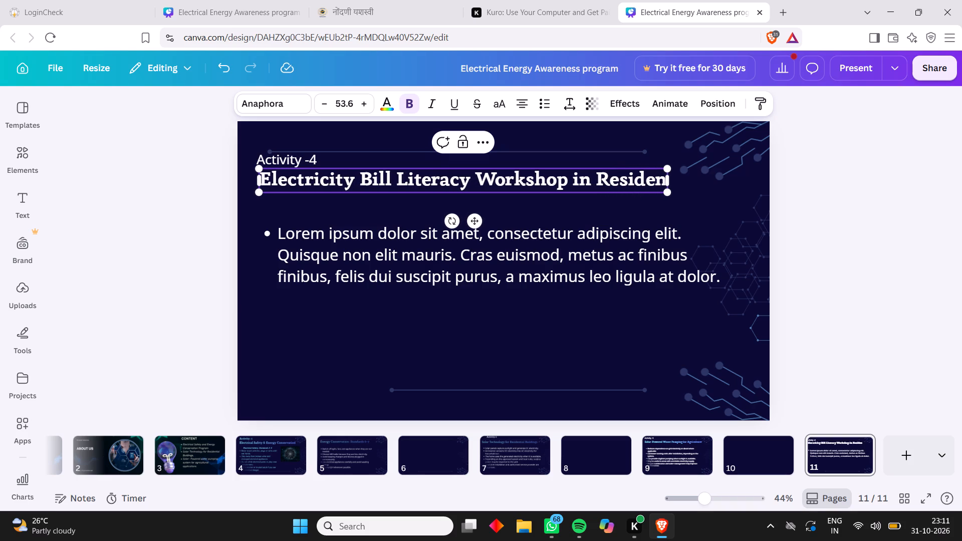
{"action": "type", "text": "tial"}
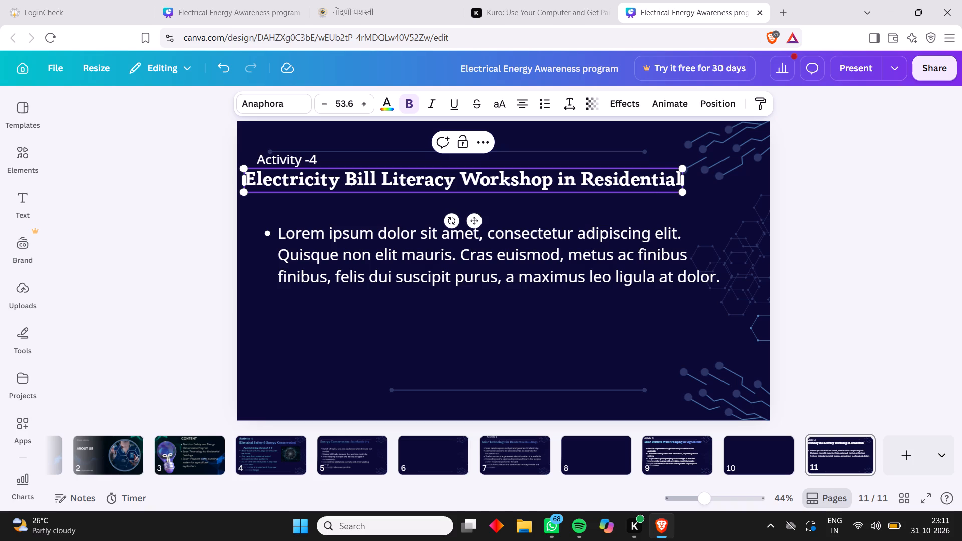
{"action": "key", "text": "space"}
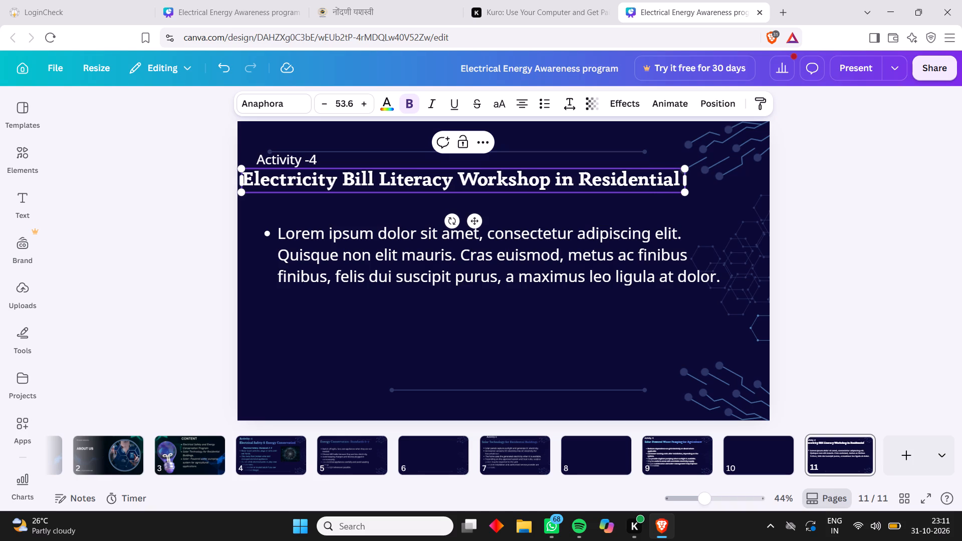
{"action": "type", "text": "Buildings"}
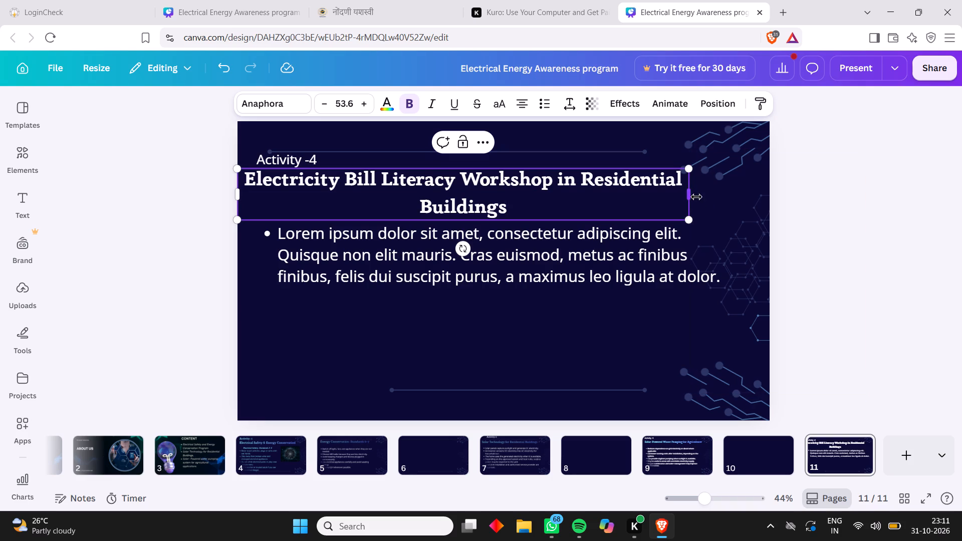
Widen the heading's text box on the Activity -4 slide so it spans the full slide width.
{"action": "left_click_drag", "start_coordinate": [695, 197], "coordinate": [739, 190]}
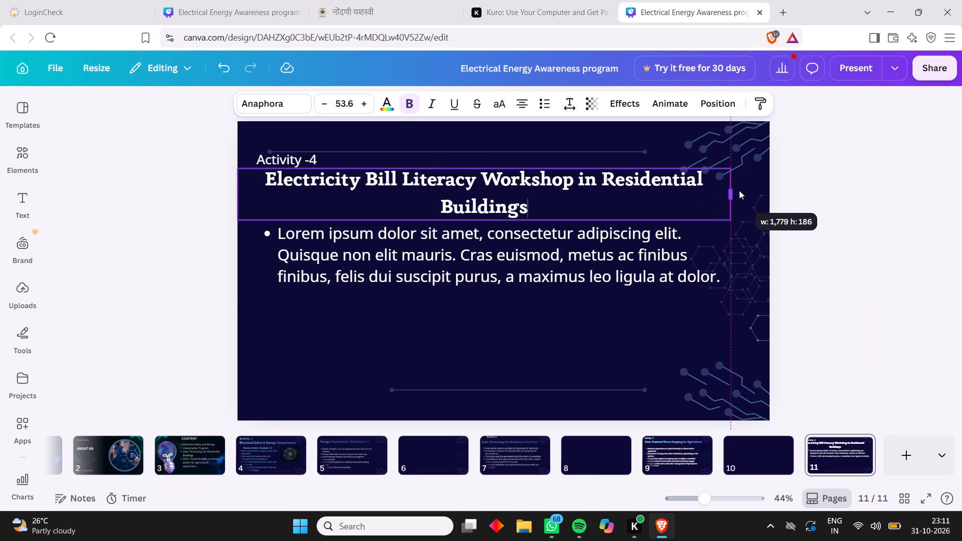
{"action": "left_click_drag", "start_coordinate": [739, 190], "coordinate": [792, 190]}
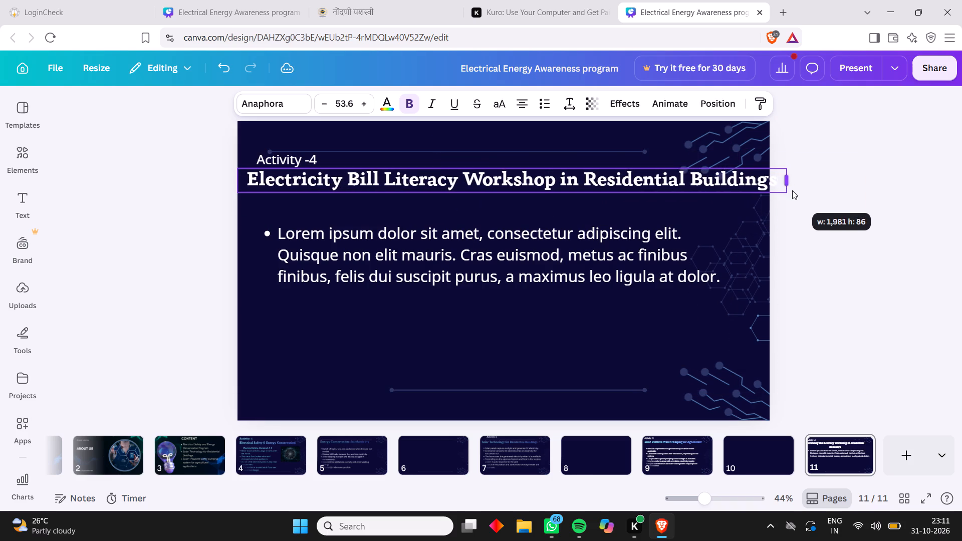
{"action": "left_click_drag", "start_coordinate": [792, 190], "coordinate": [774, 190]}
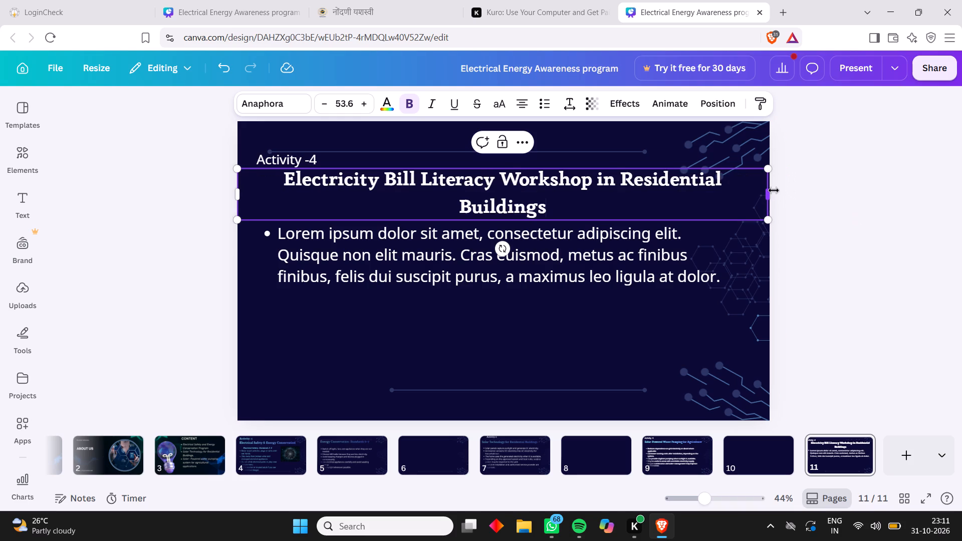
Move the "Activity -4" label up and slightly left, above the decorative line in the slide's upper-left corner.
{"action": "left_click", "coordinate": [285, 161]}
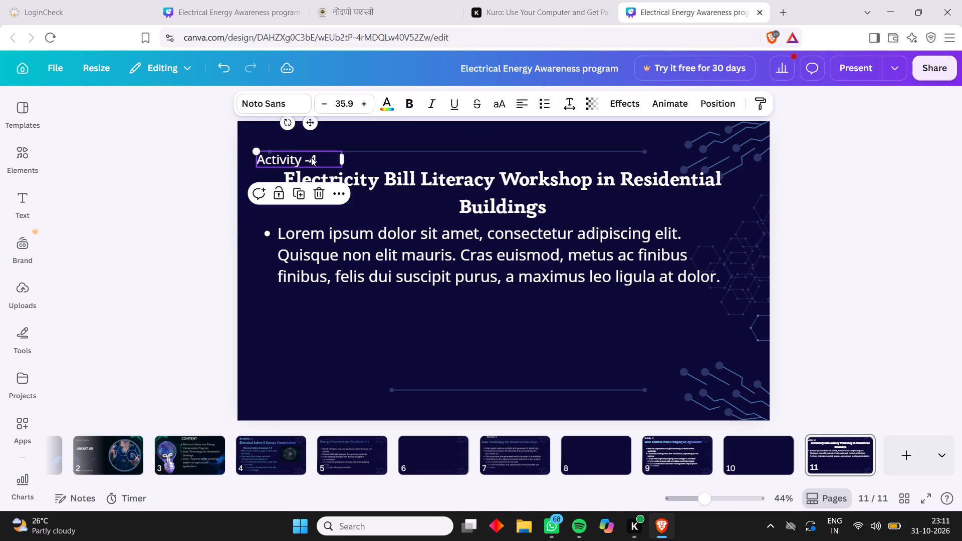
{"action": "left_click_drag", "start_coordinate": [315, 158], "coordinate": [307, 143]}
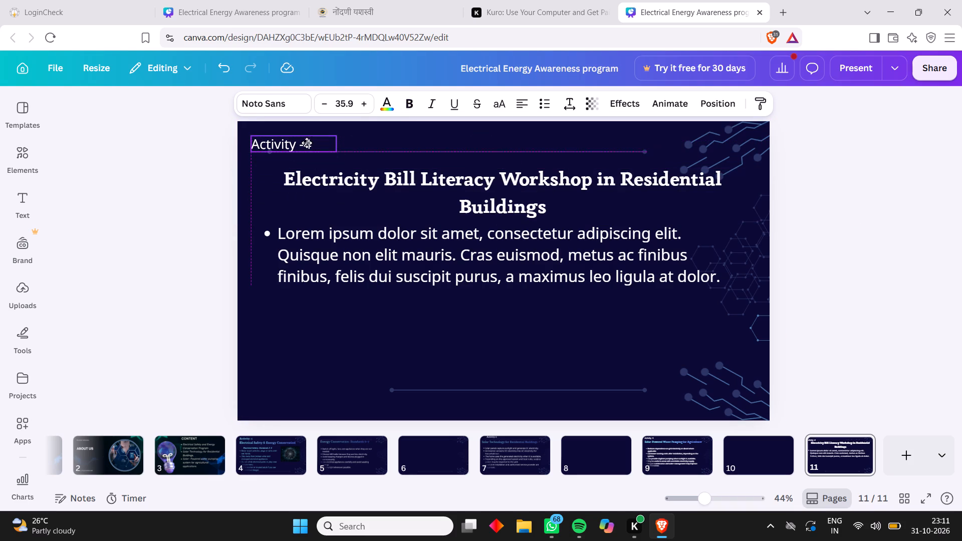
{"action": "left_click_drag", "start_coordinate": [307, 143], "coordinate": [306, 141]}
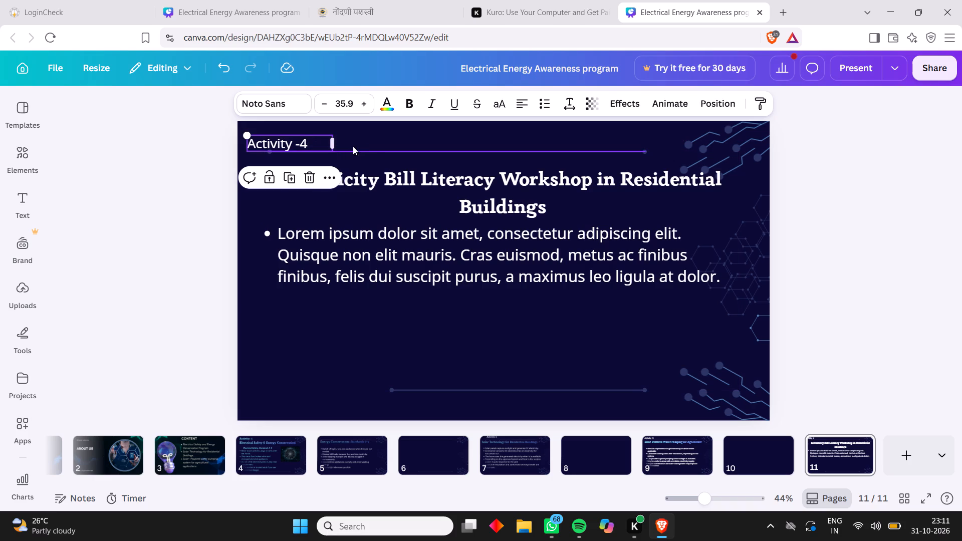
{"action": "left_click", "coordinate": [360, 145]}
Move the two-line heading up so it sits just below the "Activity -4" label.
{"action": "left_click_drag", "start_coordinate": [363, 175], "coordinate": [362, 172]}
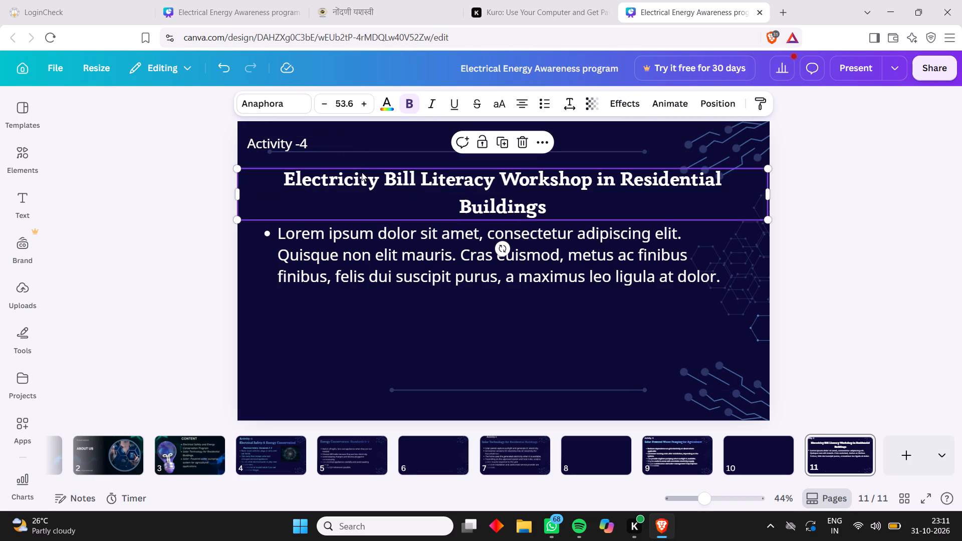
{"action": "left_click_drag", "start_coordinate": [362, 172], "coordinate": [360, 162]}
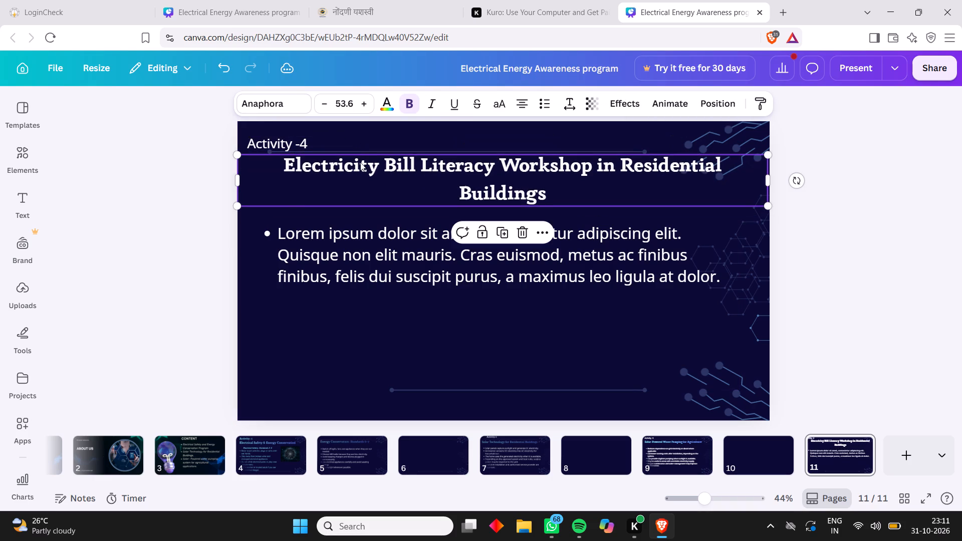
{"action": "left_click", "coordinate": [292, 213]}
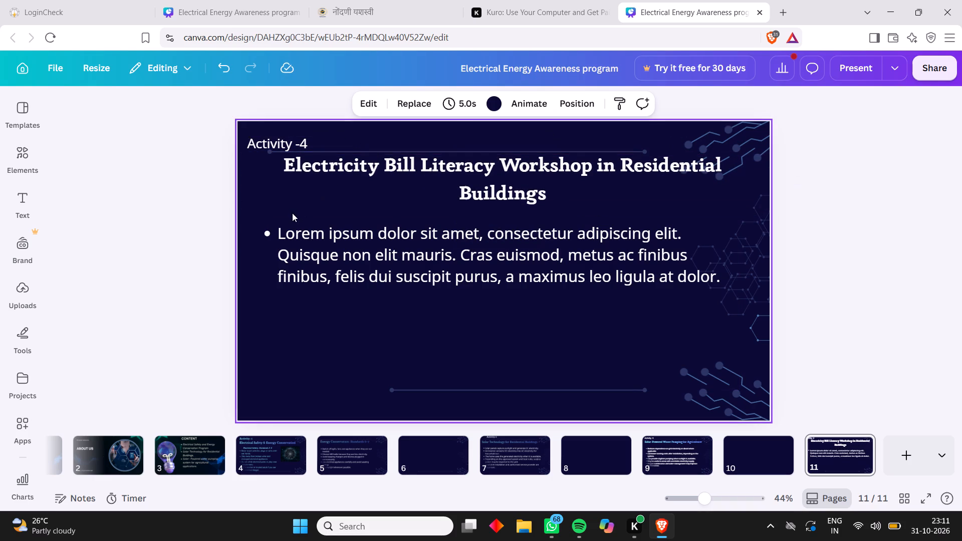
Shift the bulleted placeholder paragraph slightly down and right to leave more space below the heading.
{"action": "left_click_drag", "start_coordinate": [314, 248], "coordinate": [317, 257]}
{"action": "left_click", "coordinate": [315, 300]}
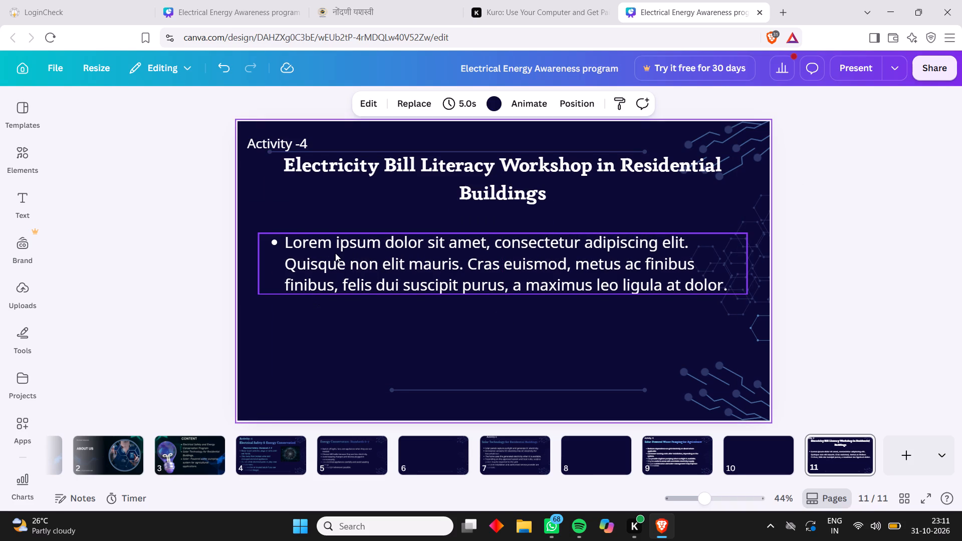
Clear the Lorem ipsum placeholder text from the bulleted body text box on the Activity -4 slide.
{"action": "scroll", "coordinate": [335, 253], "scroll_direction": "down", "scroll_amount": 1}
{"action": "double_click", "coordinate": [583, 245]}
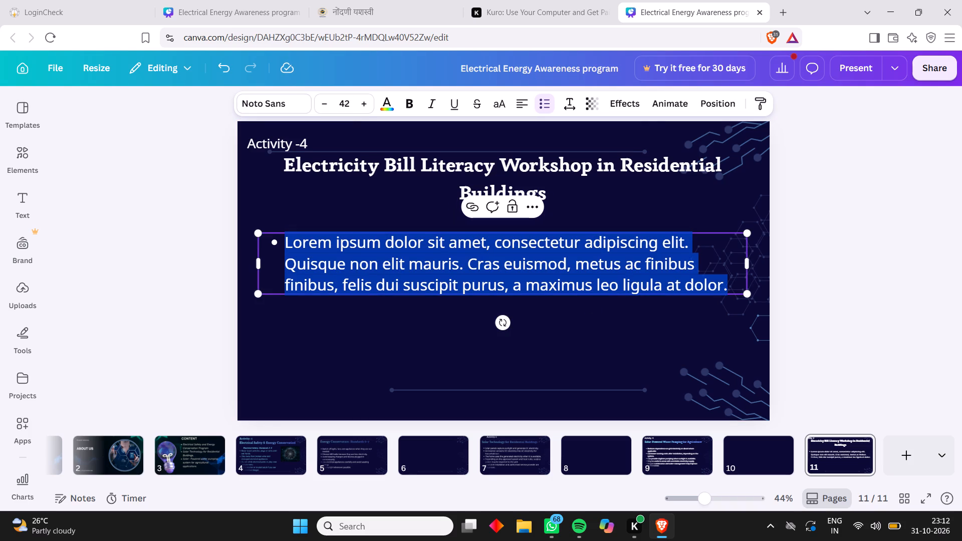
{"action": "key", "text": "BackSpace"}
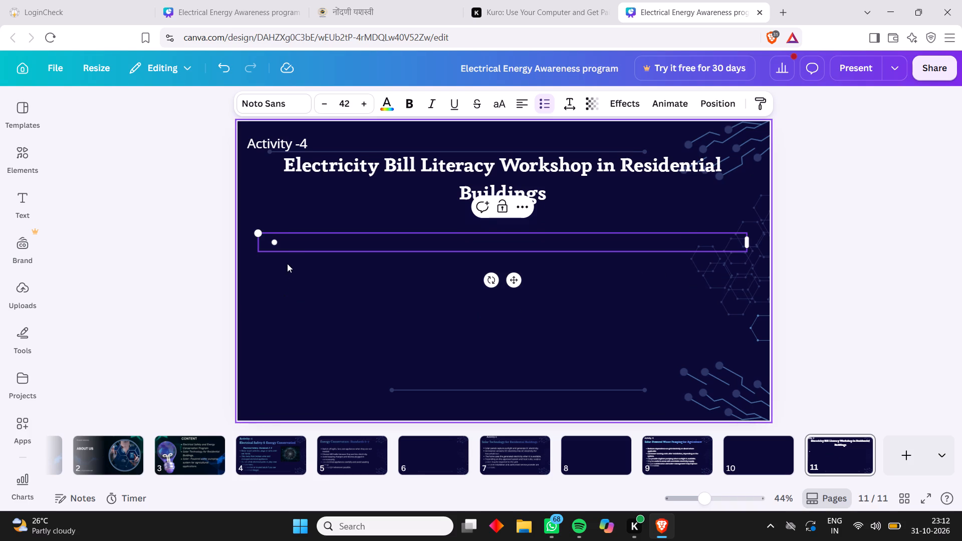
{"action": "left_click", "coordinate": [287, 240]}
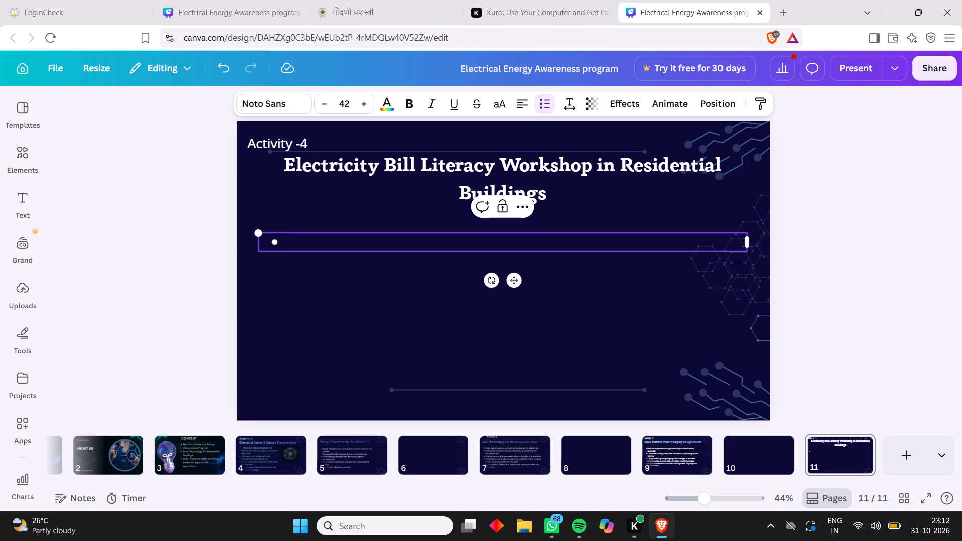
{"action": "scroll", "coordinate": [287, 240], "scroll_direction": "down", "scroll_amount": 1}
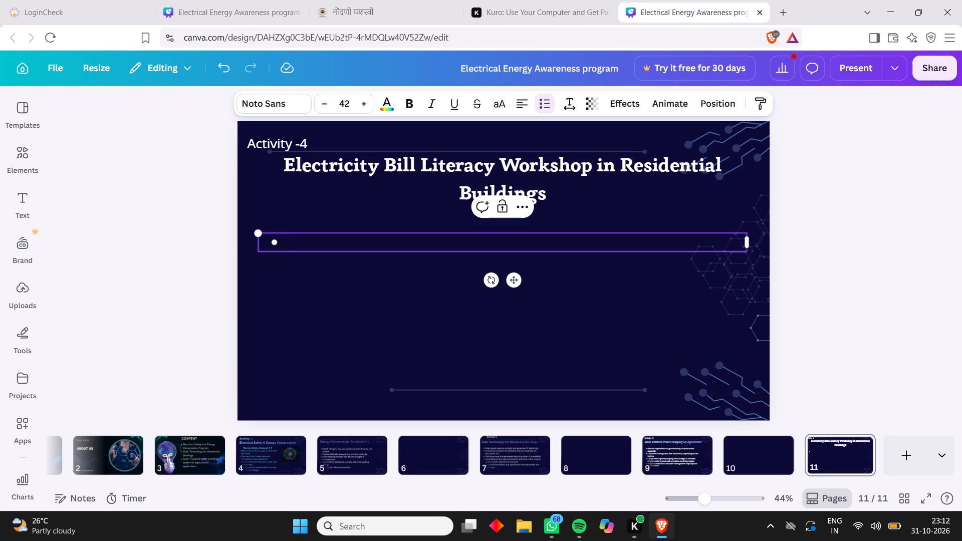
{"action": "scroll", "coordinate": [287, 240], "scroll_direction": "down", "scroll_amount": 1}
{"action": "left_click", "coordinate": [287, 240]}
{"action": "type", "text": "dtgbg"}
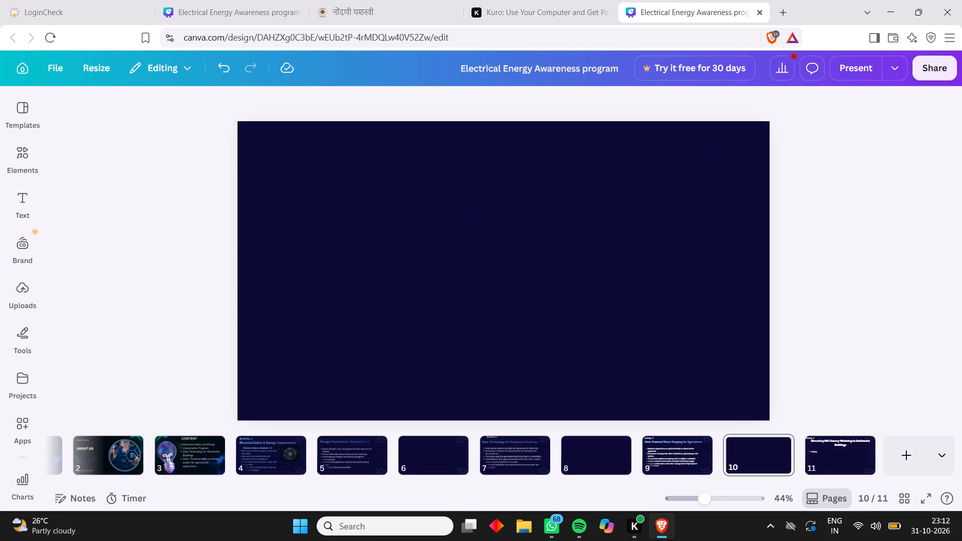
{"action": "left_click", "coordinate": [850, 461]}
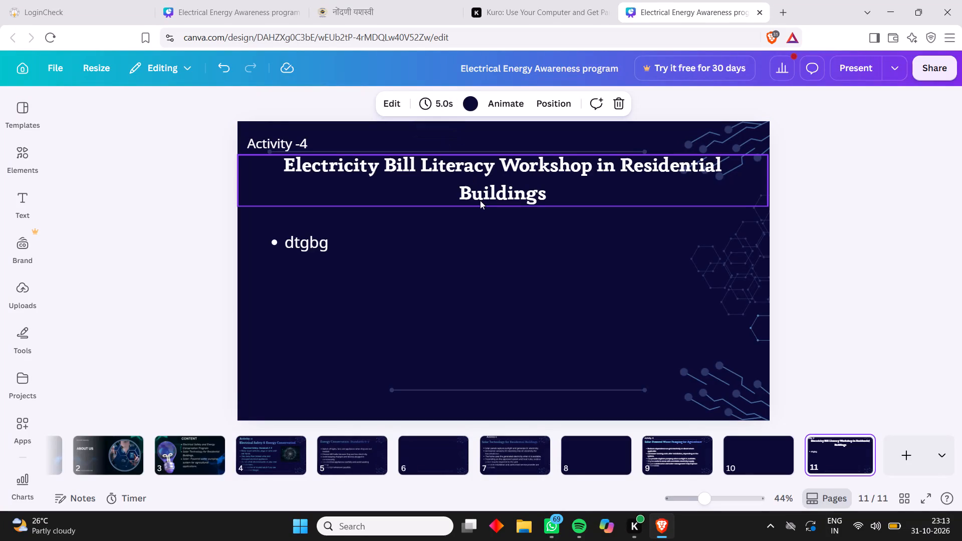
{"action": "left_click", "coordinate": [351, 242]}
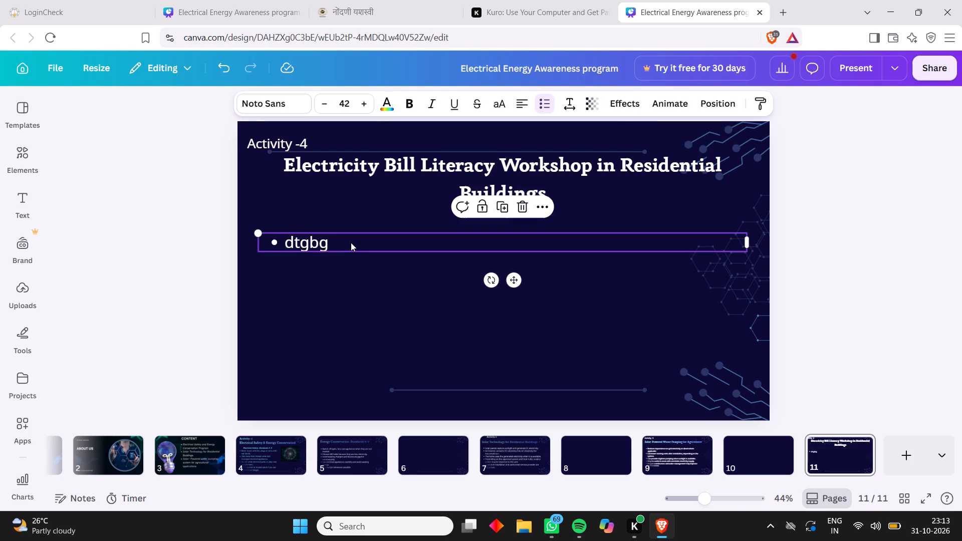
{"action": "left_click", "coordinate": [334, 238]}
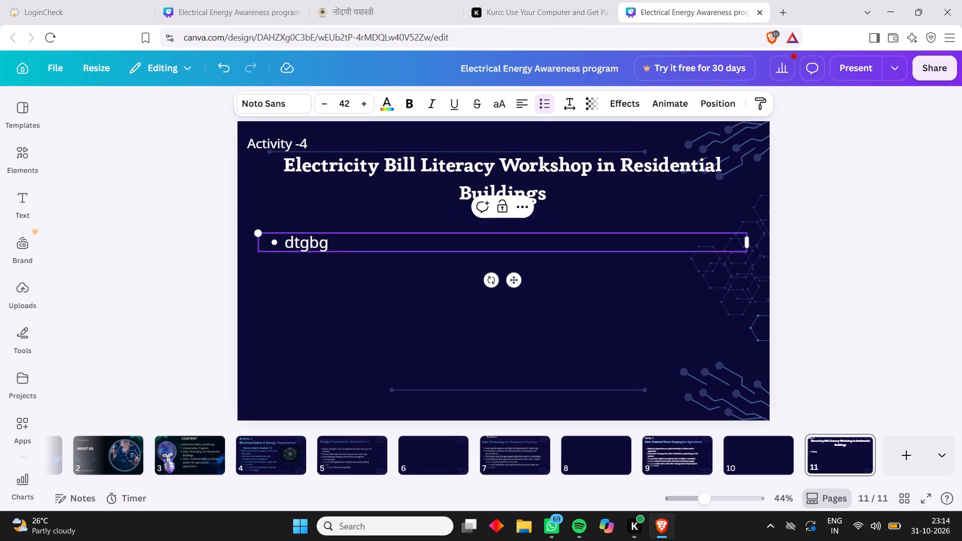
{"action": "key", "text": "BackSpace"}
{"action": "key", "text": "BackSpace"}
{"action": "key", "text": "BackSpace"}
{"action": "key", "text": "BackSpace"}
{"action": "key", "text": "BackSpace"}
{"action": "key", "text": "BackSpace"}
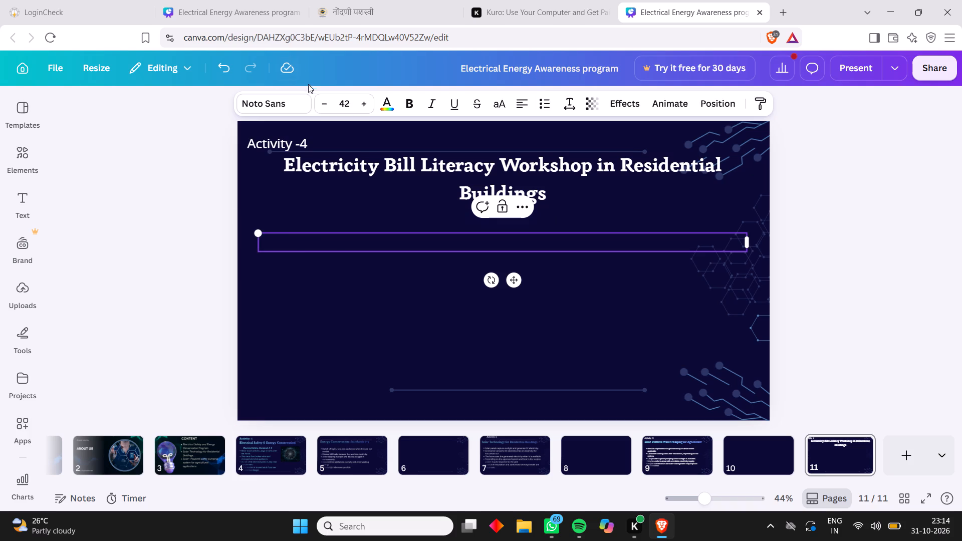
Apply bullets to the empty body text box and enter the first point "Explain the different components of elecrticity bill".
{"action": "left_click", "coordinate": [543, 108]}
{"action": "key", "text": "shift+e"}
{"action": "type", "text": "xplain"}
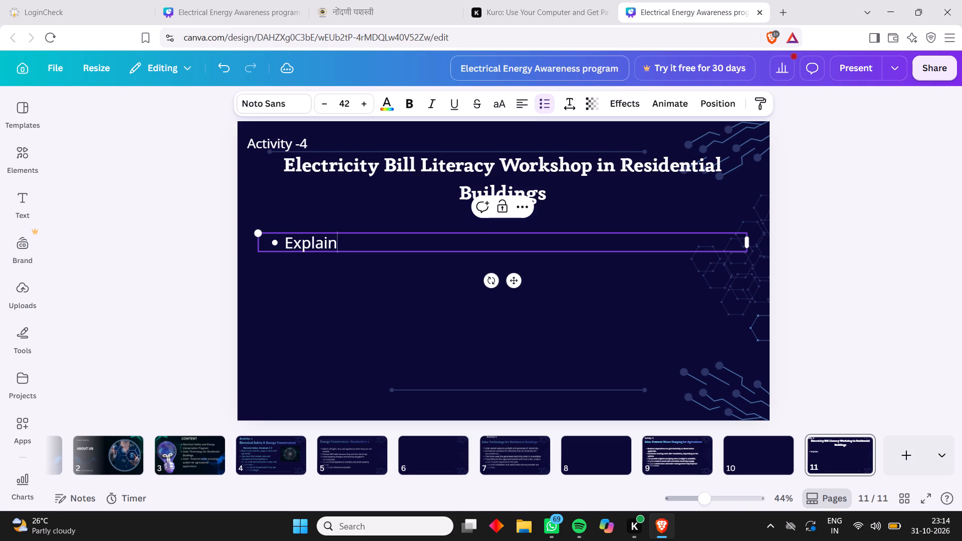
{"action": "key", "text": "space"}
{"action": "type", "text": "the"}
{"action": "key", "text": "space"}
{"action": "type", "text": "different"}
{"action": "key", "text": "space"}
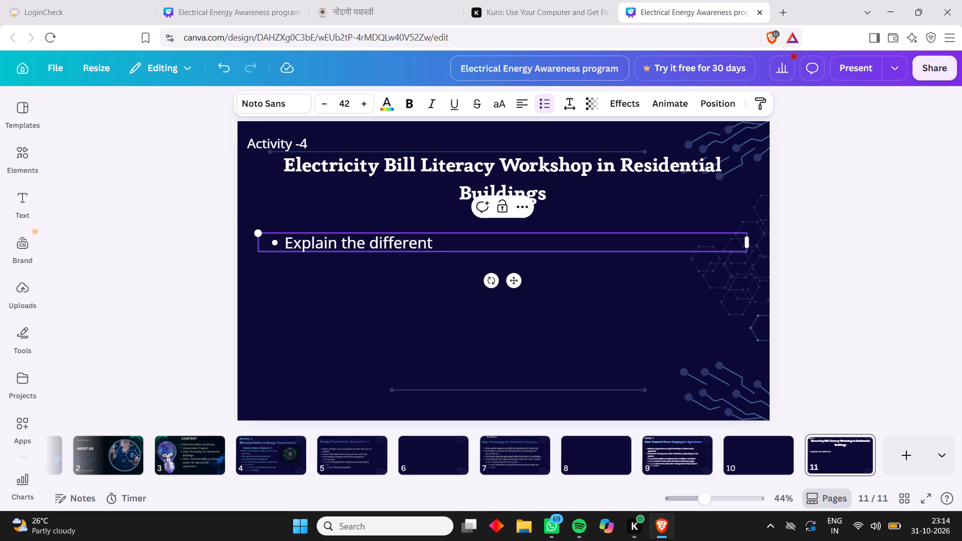
{"action": "type", "text": "componenr"}
{"action": "key", "text": "BackSpace"}
{"action": "type", "text": "ts"}
{"action": "key", "text": "space"}
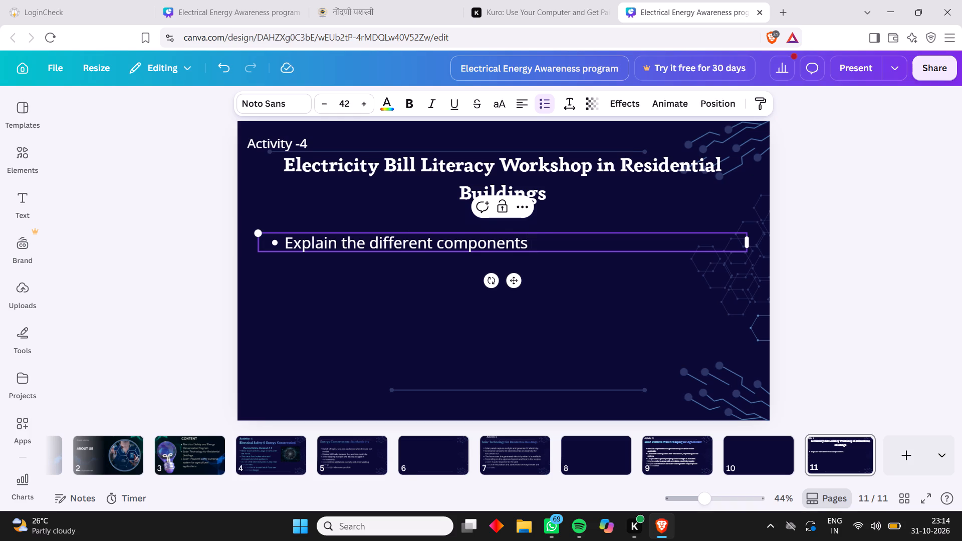
{"action": "type", "text": "of"}
{"action": "key", "text": "space"}
{"action": "type", "text": "ele"}
{"action": "type", "text": "cr"}
{"action": "key", "text": "t"}
{"action": "type", "text": "icity"}
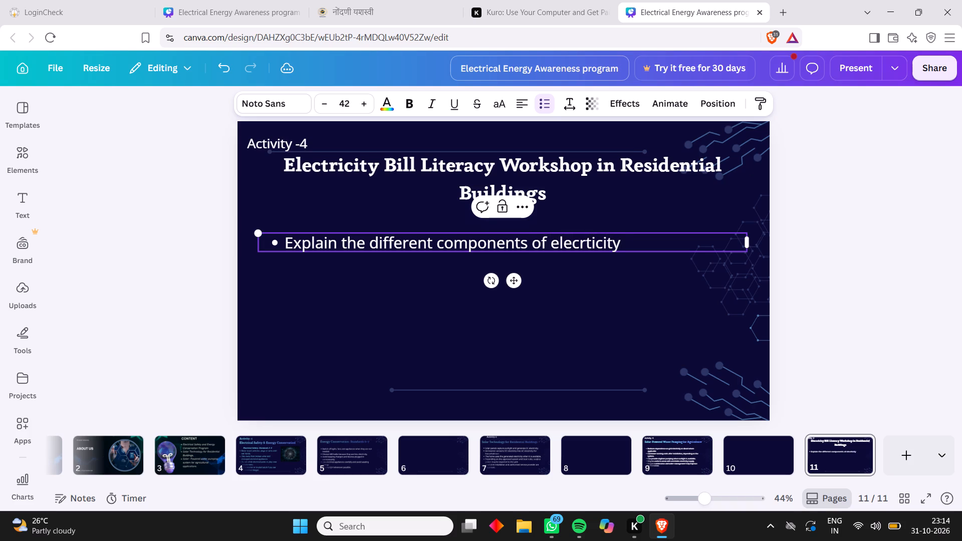
{"action": "key", "text": "space"}
{"action": "type", "text": "bill"}
Add a second bullet point reading "Explain how electricity is measured in units (KWh)" to the body text box.
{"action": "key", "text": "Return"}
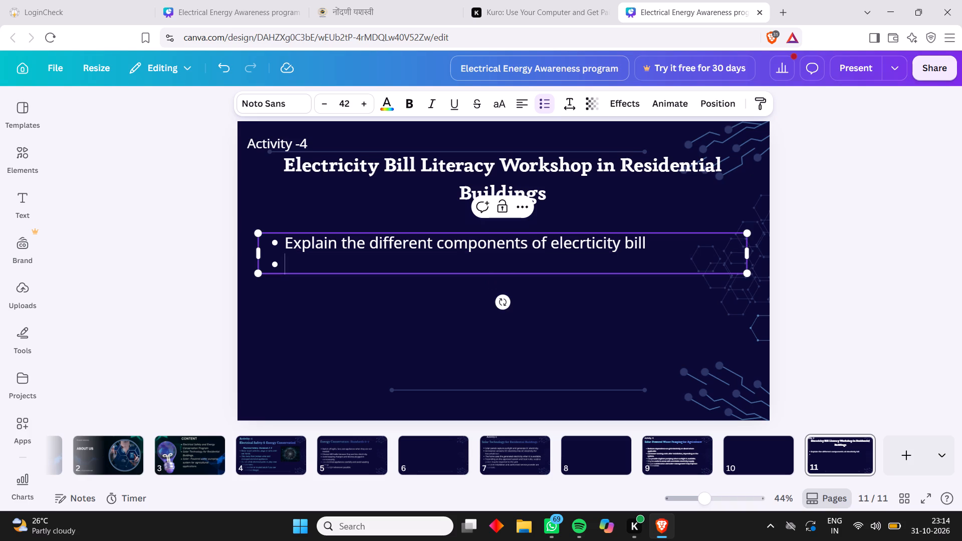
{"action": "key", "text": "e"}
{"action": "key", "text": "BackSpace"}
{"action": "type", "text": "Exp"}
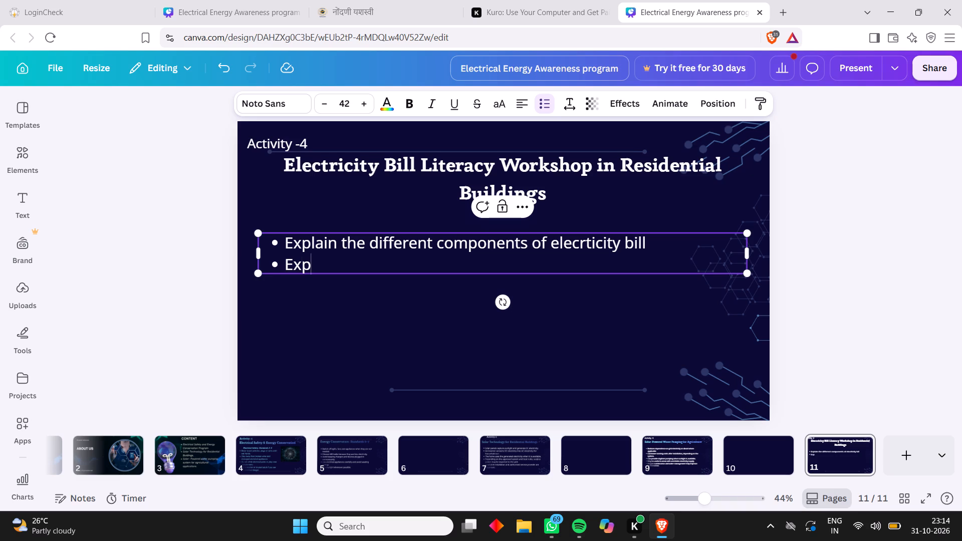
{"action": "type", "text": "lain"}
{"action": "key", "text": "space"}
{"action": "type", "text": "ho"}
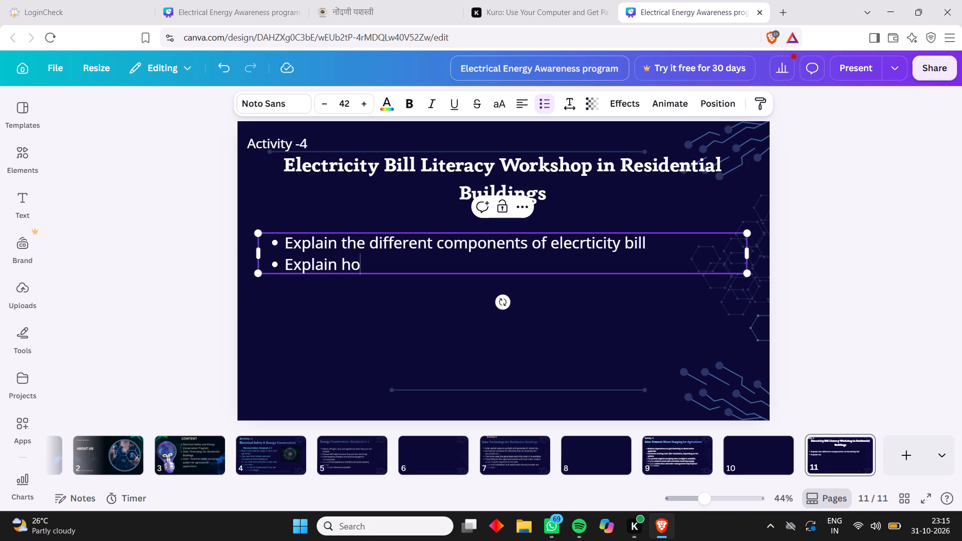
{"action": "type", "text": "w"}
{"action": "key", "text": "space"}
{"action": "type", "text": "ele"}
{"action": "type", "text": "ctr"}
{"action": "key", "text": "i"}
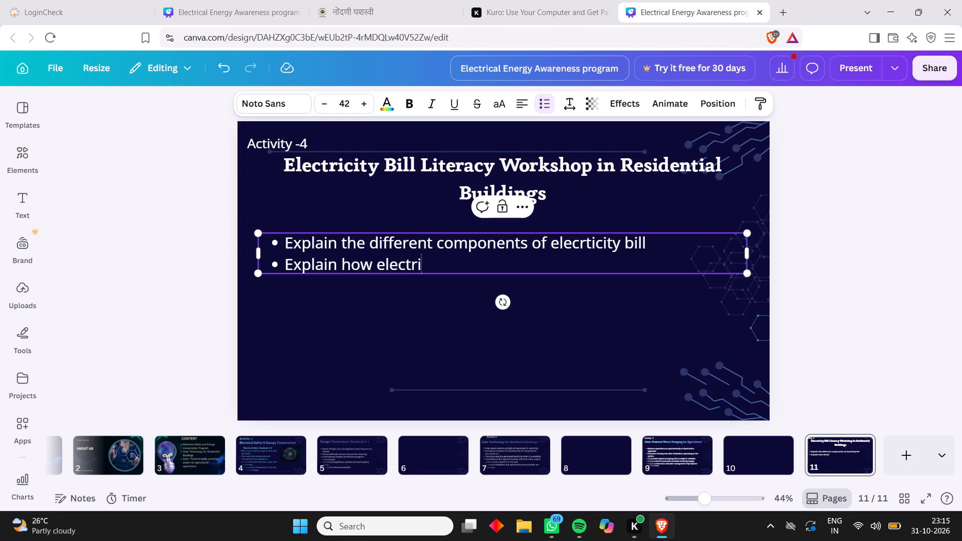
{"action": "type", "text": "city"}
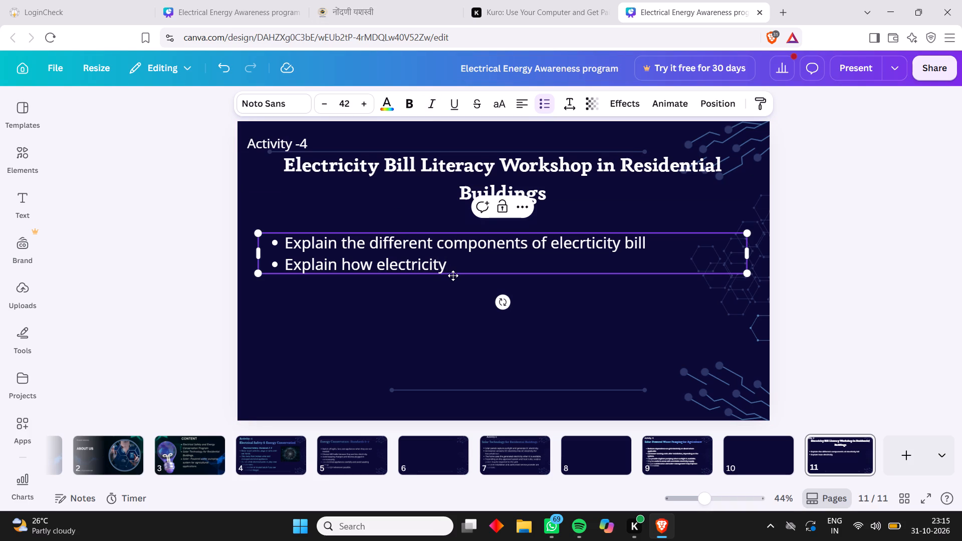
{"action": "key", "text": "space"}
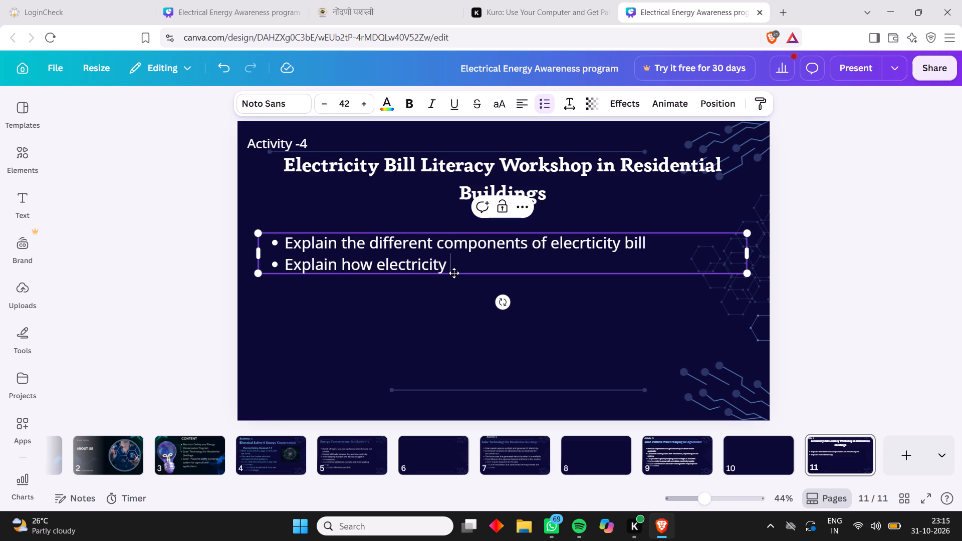
{"action": "left_click", "coordinate": [455, 268]}
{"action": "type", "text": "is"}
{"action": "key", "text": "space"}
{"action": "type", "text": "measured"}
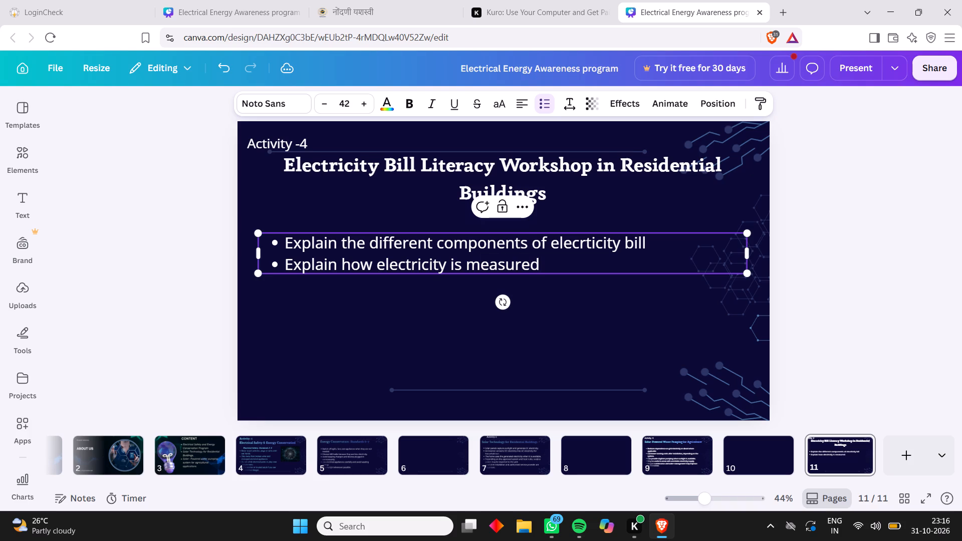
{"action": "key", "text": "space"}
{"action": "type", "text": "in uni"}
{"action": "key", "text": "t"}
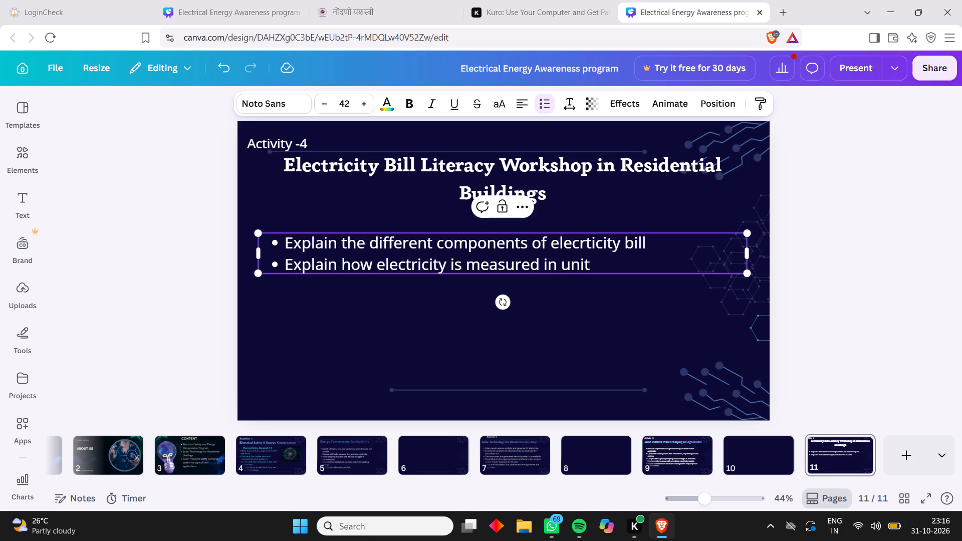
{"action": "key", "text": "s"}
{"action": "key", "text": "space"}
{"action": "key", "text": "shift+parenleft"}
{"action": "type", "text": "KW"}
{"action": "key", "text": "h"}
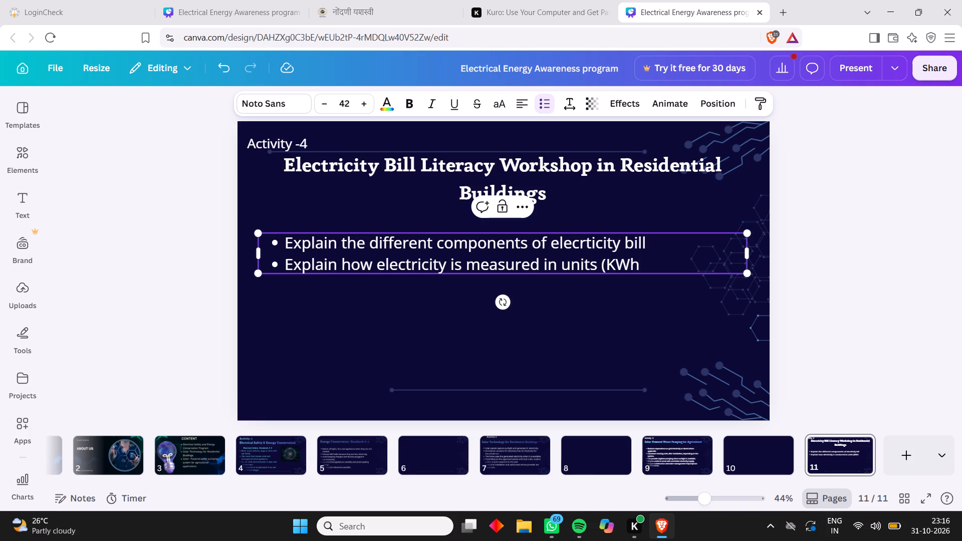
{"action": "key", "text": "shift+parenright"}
Add a third bullet reading "Creat awareness about fixed charges,and other bill components" to the body text.
{"action": "key", "text": "Return"}
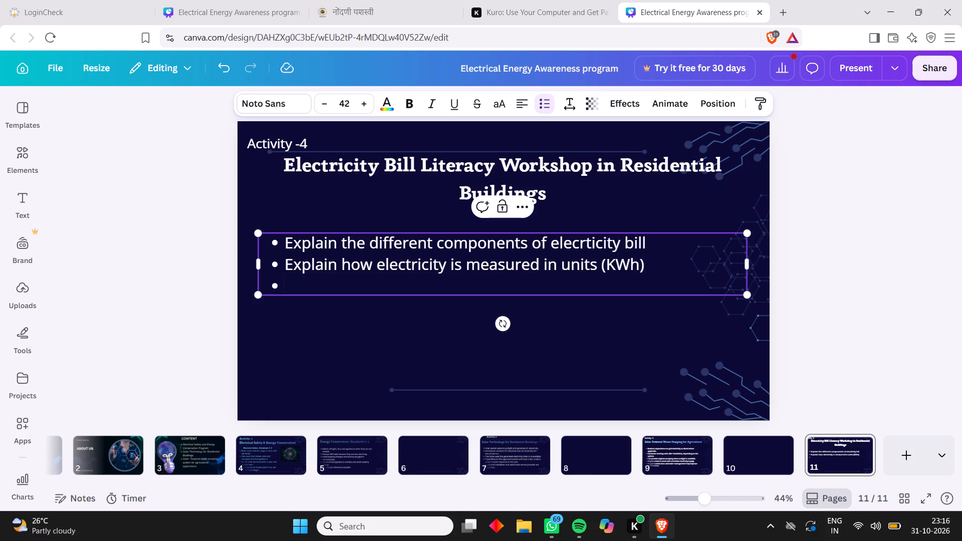
{"action": "type", "text": "Creat awa"}
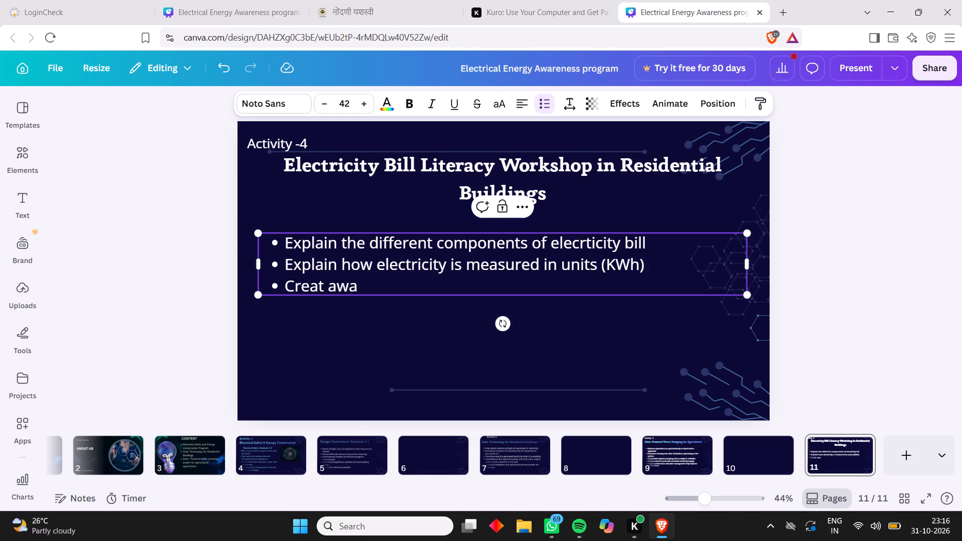
{"action": "type", "text": "reness"}
{"action": "key", "text": "space"}
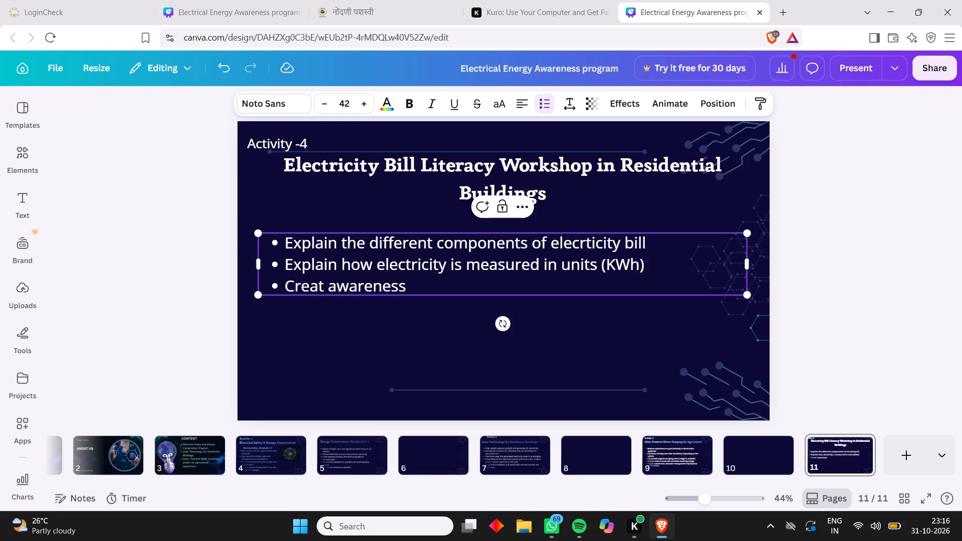
{"action": "type", "text": "about"}
{"action": "key", "text": "space"}
{"action": "type", "text": "fi"}
{"action": "key", "text": "x"}
{"action": "type", "text": "ed"}
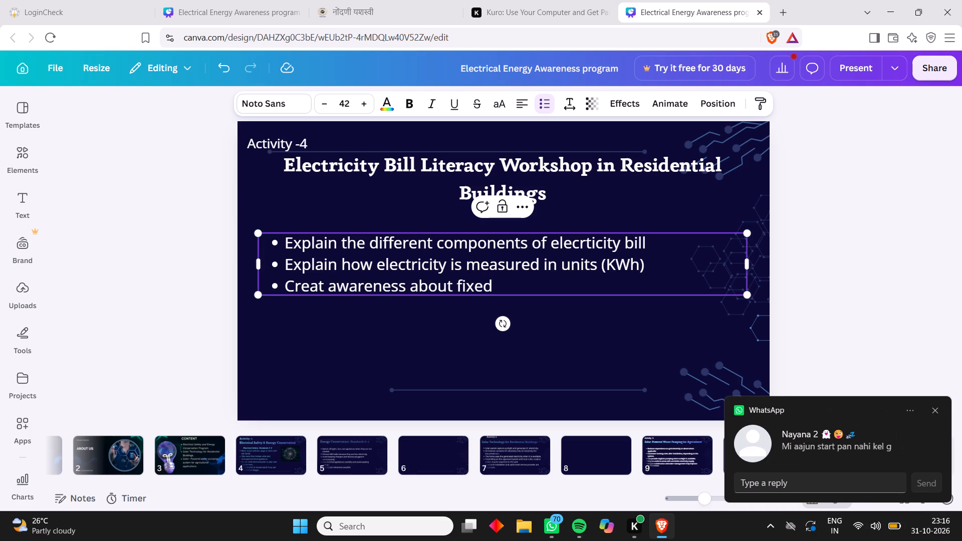
{"action": "key", "text": "space"}
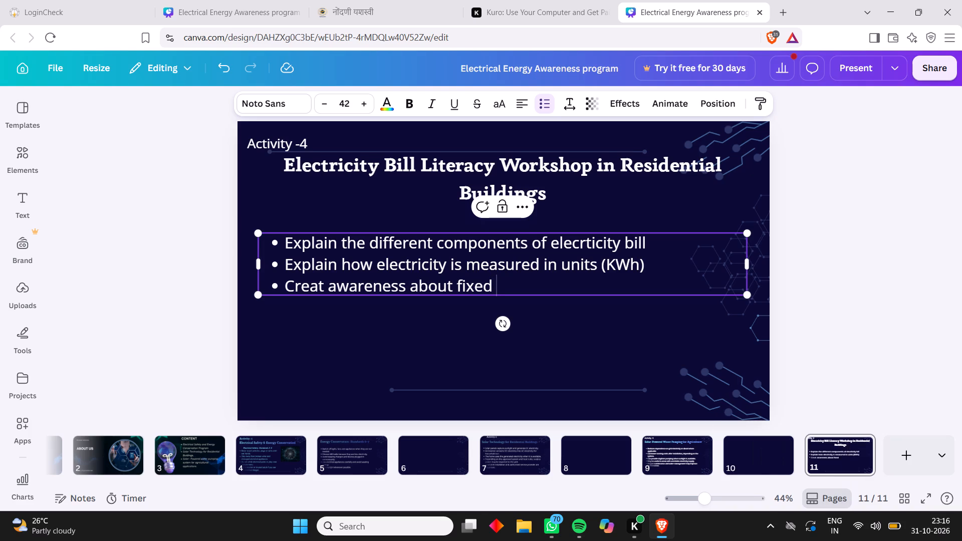
{"action": "type", "text": "cha"}
{"action": "key", "text": "r"}
{"action": "type", "text": "ges"}
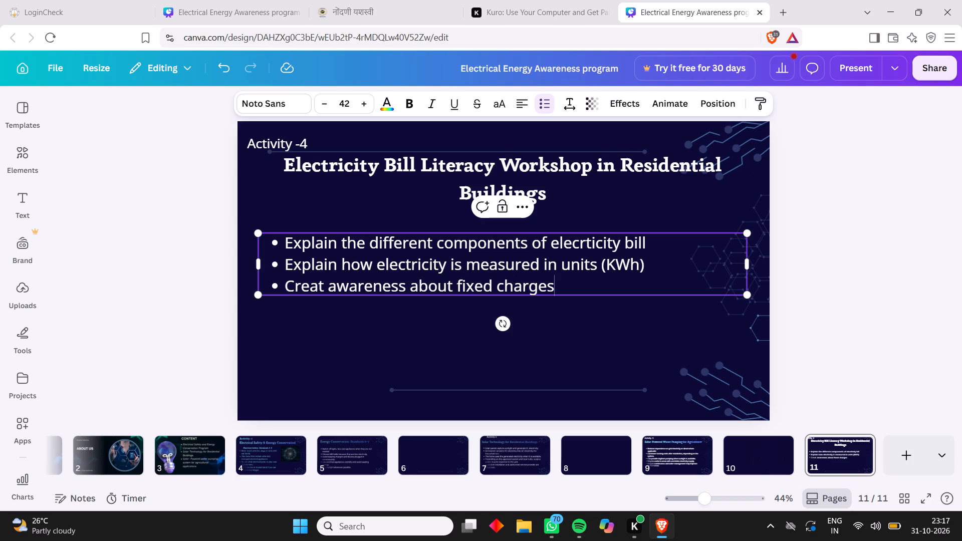
{"action": "key", "text": "space"}
{"action": "key", "text": "BackSpace"}
{"action": "type", "text": ",and"}
{"action": "key", "text": "space"}
{"action": "type", "text": "other"}
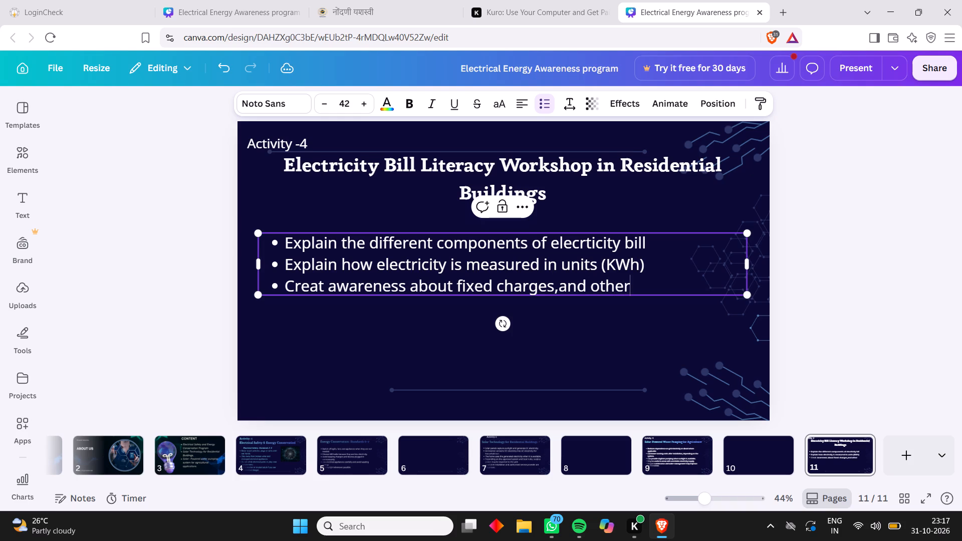
{"action": "key", "text": "space"}
{"action": "type", "text": "bill"}
{"action": "key", "text": "space"}
{"action": "type", "text": "components"}
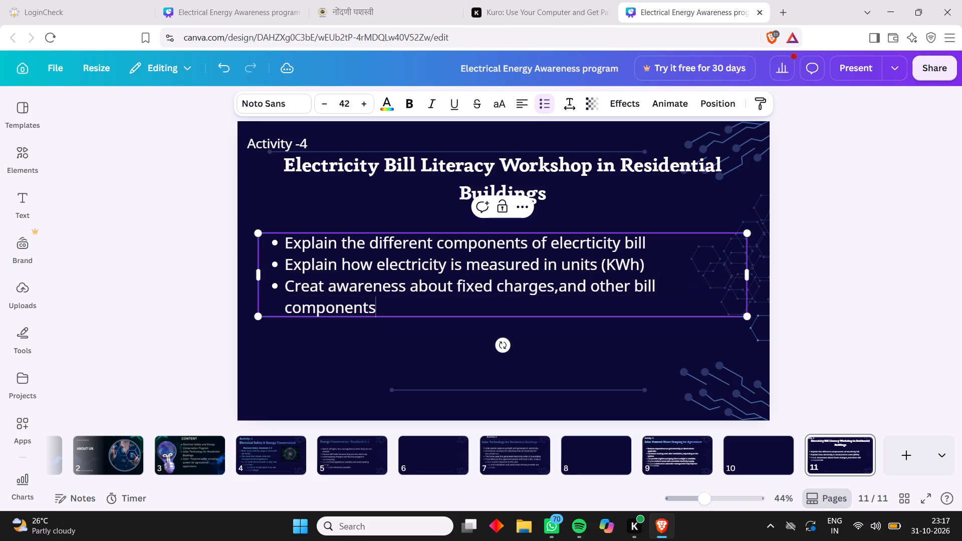
Add a fourth bullet reading "Share tips to reduce electricity bills through energy conservation" to the body text.
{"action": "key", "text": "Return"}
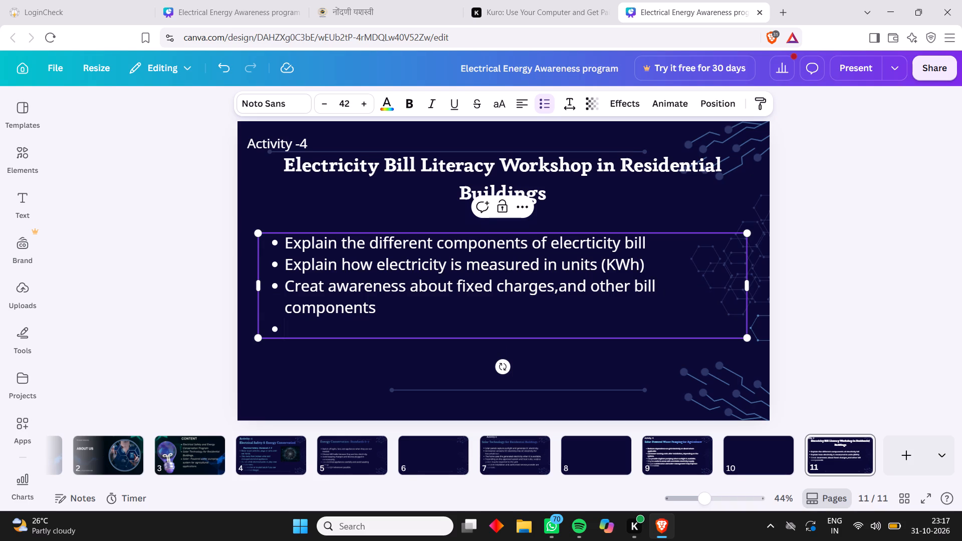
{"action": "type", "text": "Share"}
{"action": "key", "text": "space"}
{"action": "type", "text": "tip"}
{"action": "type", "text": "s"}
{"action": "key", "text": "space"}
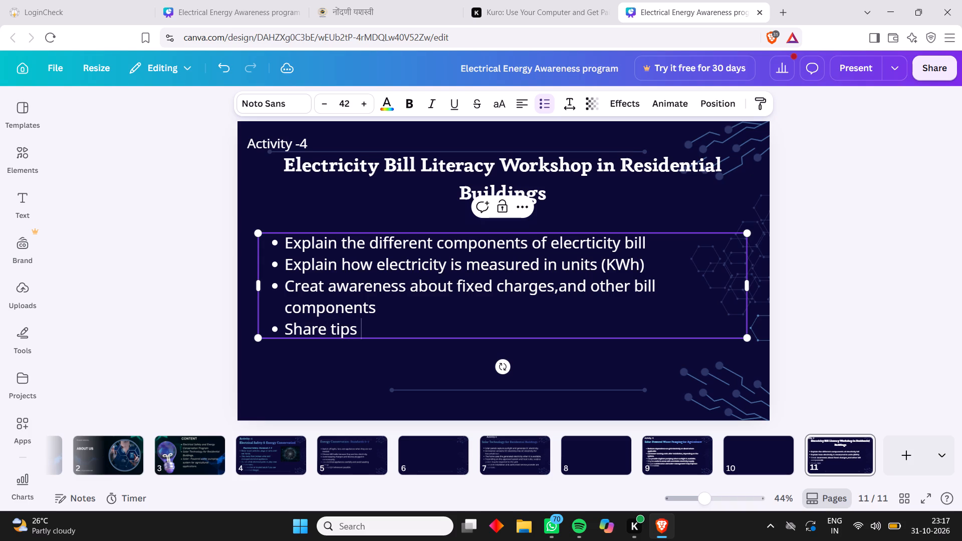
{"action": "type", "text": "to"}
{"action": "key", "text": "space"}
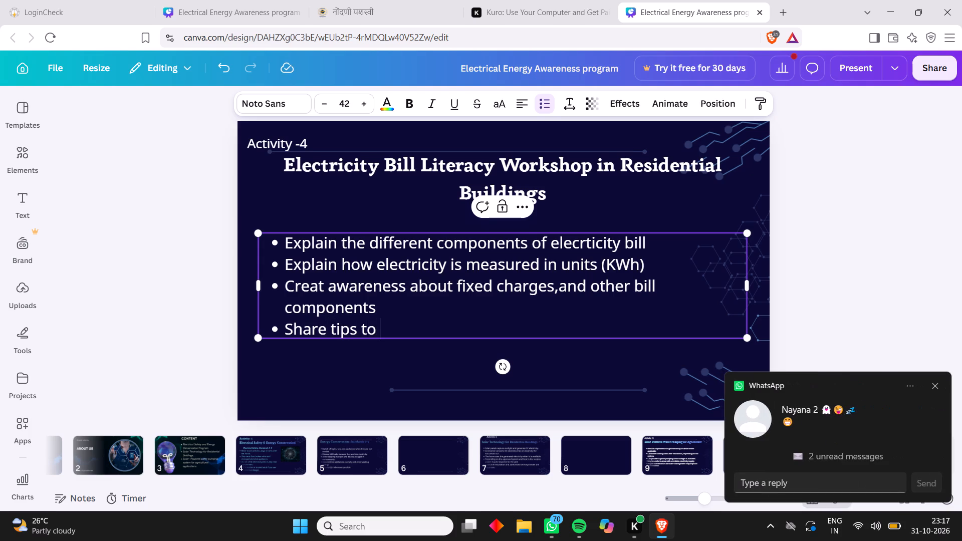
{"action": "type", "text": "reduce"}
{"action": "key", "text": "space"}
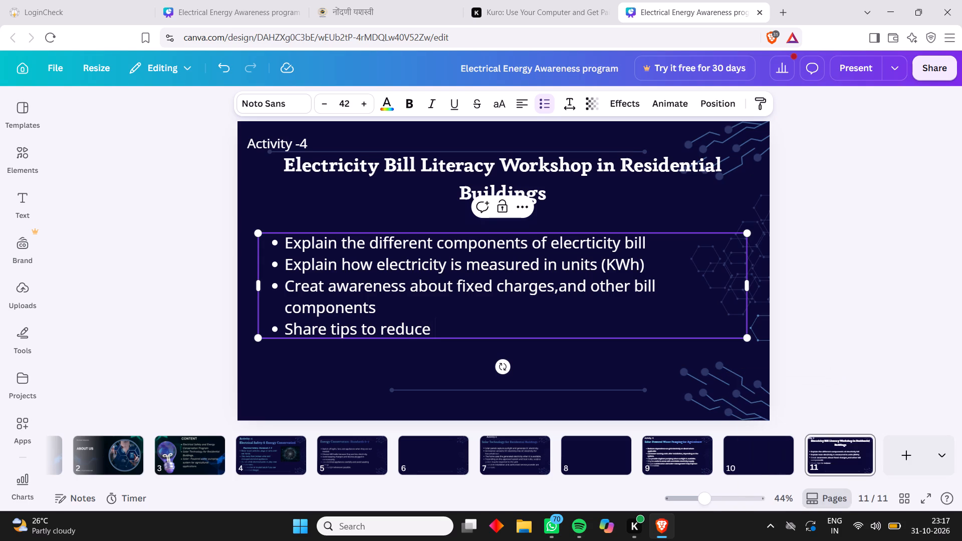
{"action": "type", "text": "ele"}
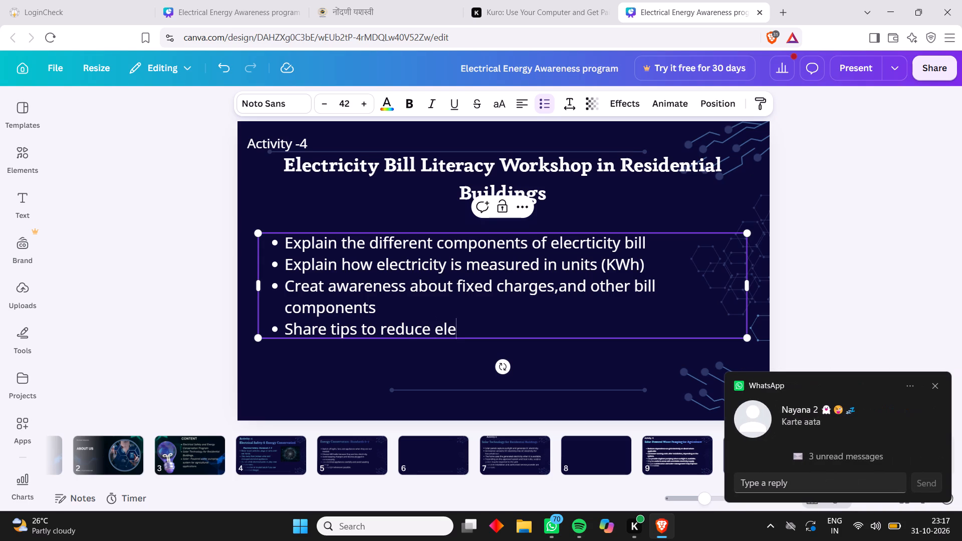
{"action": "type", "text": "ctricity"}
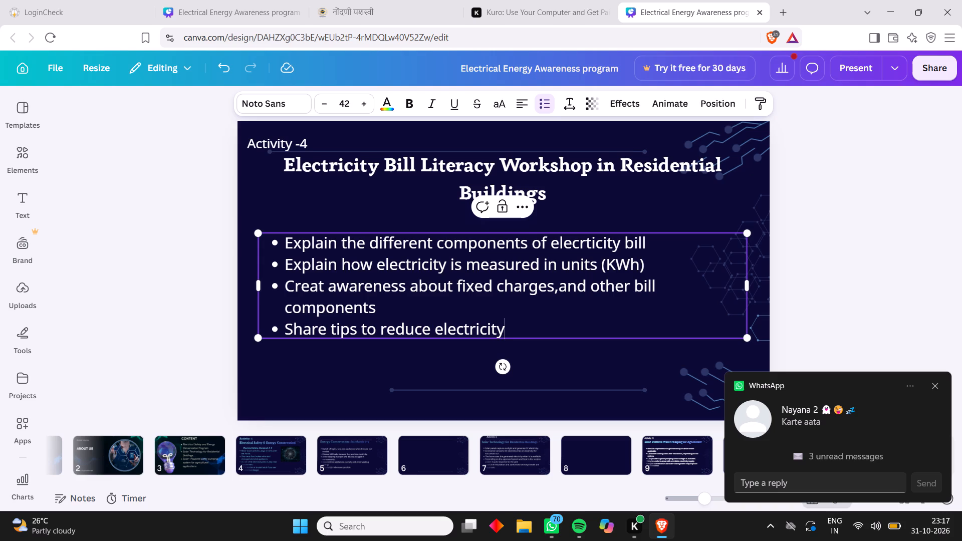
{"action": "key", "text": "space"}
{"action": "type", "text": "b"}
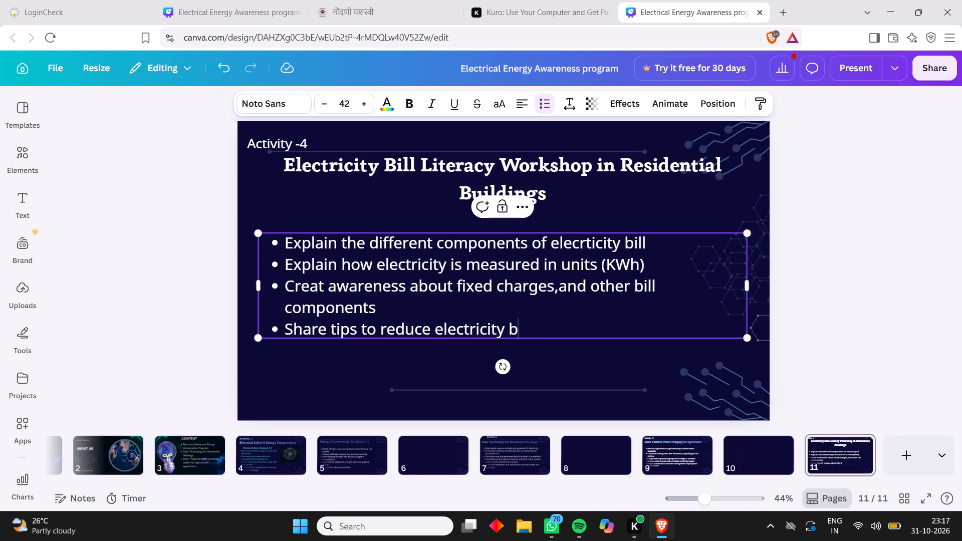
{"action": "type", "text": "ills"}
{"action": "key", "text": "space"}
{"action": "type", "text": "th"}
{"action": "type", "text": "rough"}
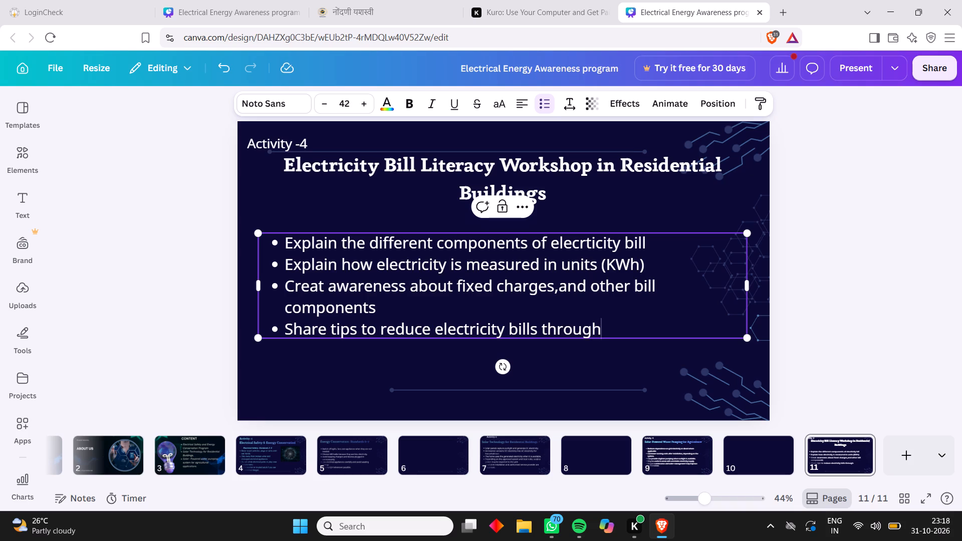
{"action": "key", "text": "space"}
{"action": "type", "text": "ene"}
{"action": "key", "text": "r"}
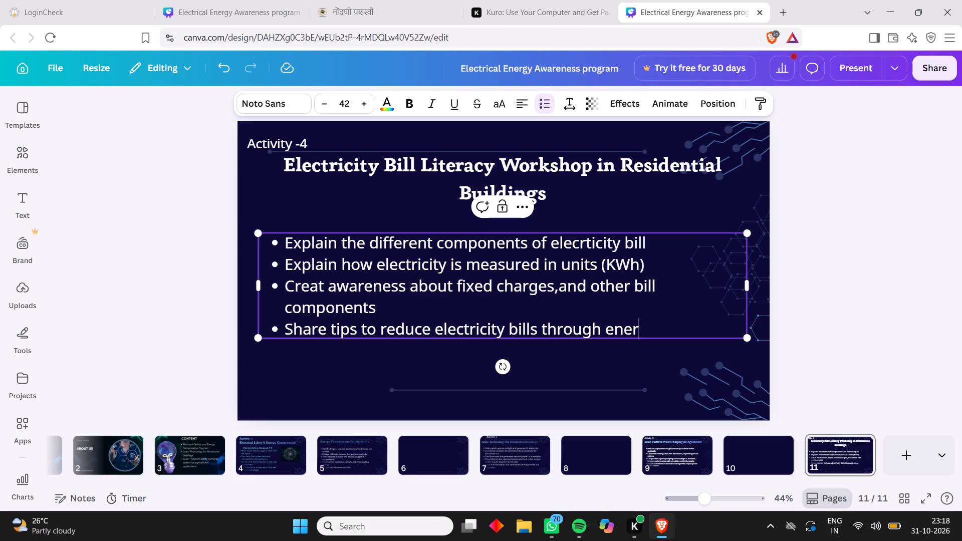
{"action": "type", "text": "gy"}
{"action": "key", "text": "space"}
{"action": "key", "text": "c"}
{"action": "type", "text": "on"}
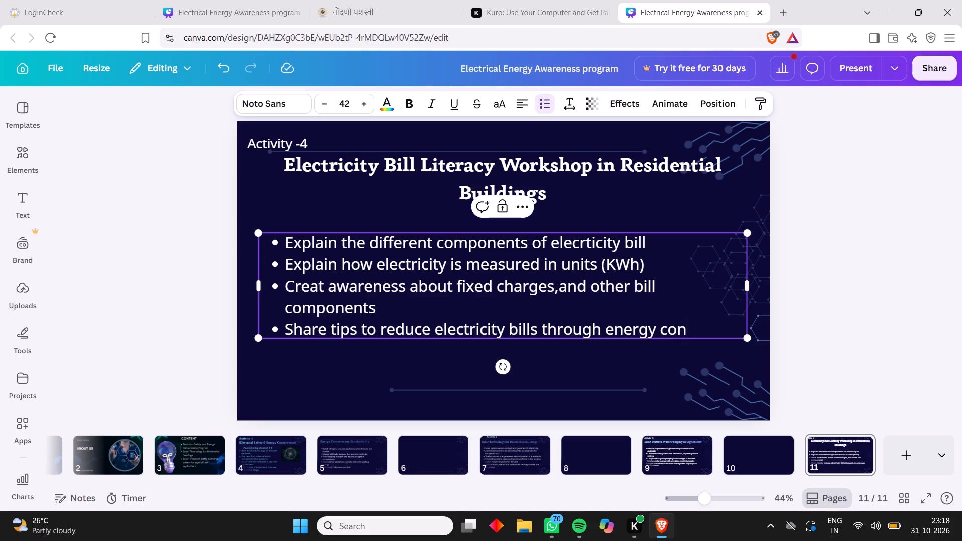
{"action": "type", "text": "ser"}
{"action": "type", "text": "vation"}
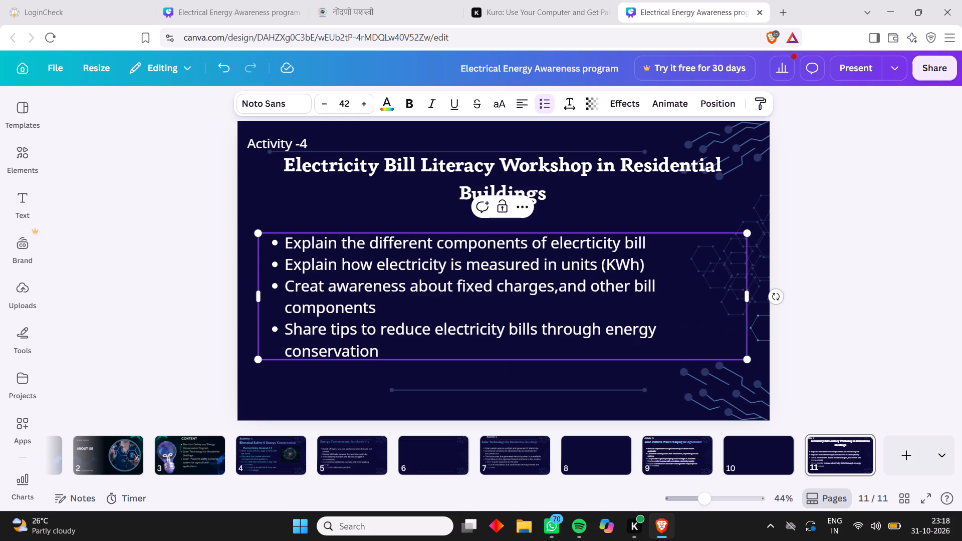
Add a fifth bullet reading "Guided residents on the importance of checking their bills regularly" to the body text.
{"action": "key", "text": "Return"}
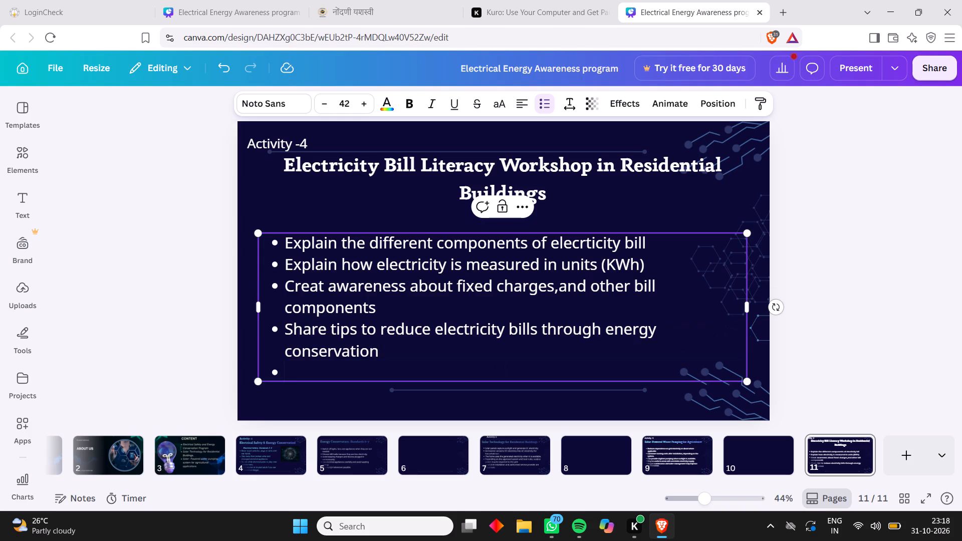
{"action": "type", "text": "Gu"}
{"action": "type", "text": "ided"}
{"action": "key", "text": "space"}
{"action": "type", "text": "resi"}
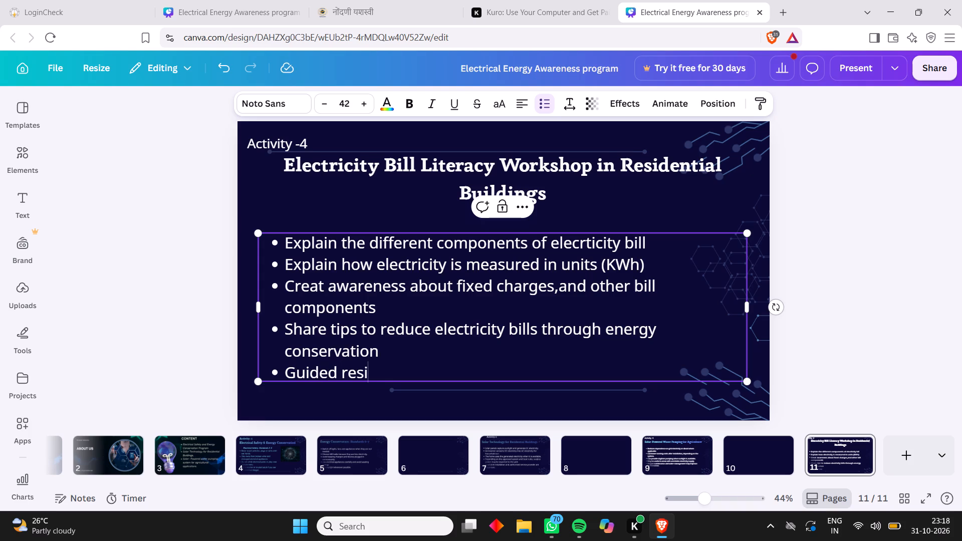
{"action": "type", "text": "de"}
{"action": "type", "text": "nts"}
{"action": "key", "text": "space"}
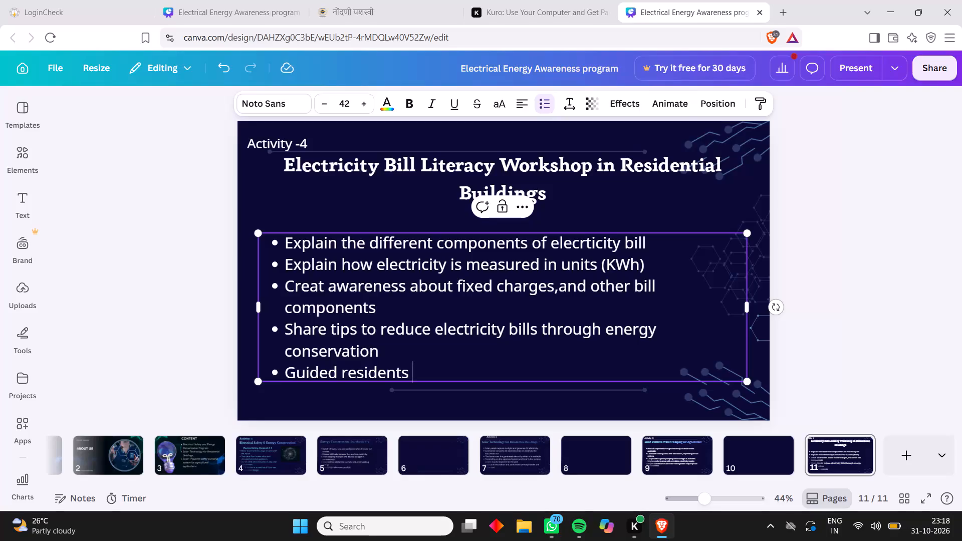
{"action": "type", "text": "on"}
{"action": "key", "text": "space"}
{"action": "type", "text": "the"}
{"action": "key", "text": "space"}
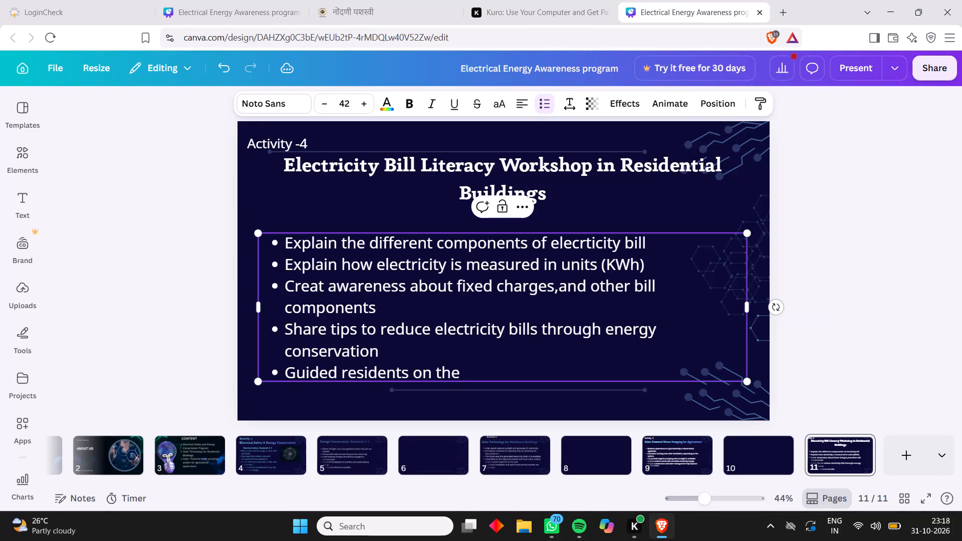
{"action": "type", "text": "impor"}
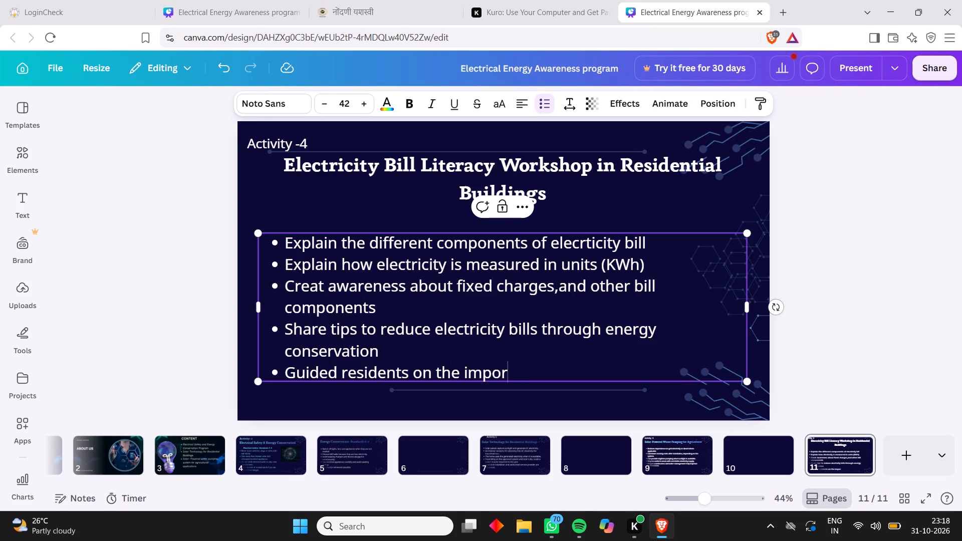
{"action": "type", "text": "tance"}
{"action": "key", "text": "space"}
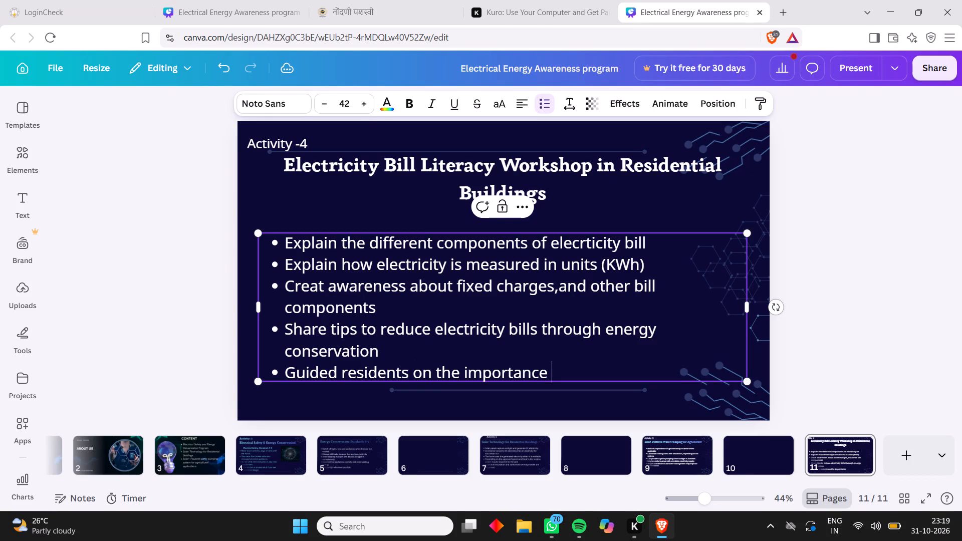
{"action": "type", "text": "of"}
{"action": "key", "text": "space"}
{"action": "type", "text": "che"}
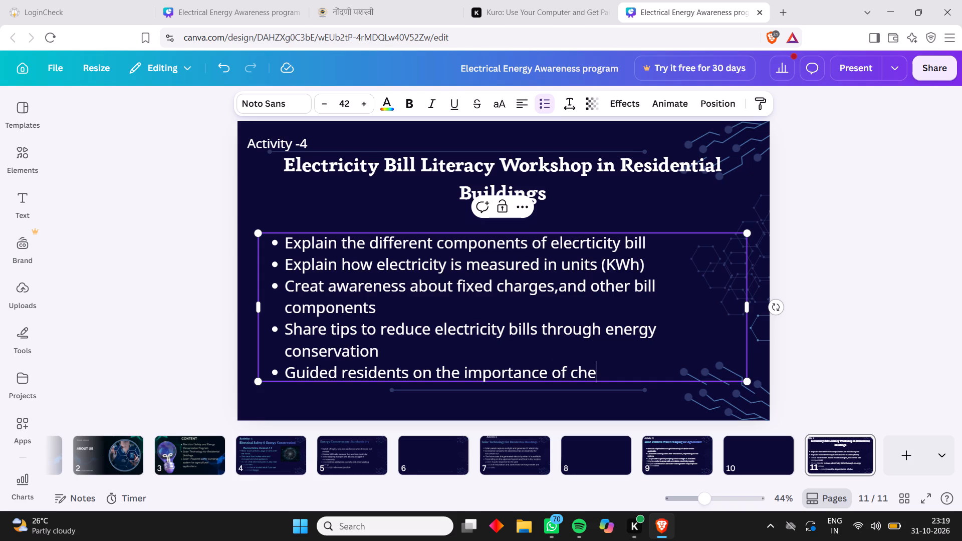
{"action": "type", "text": "cking"}
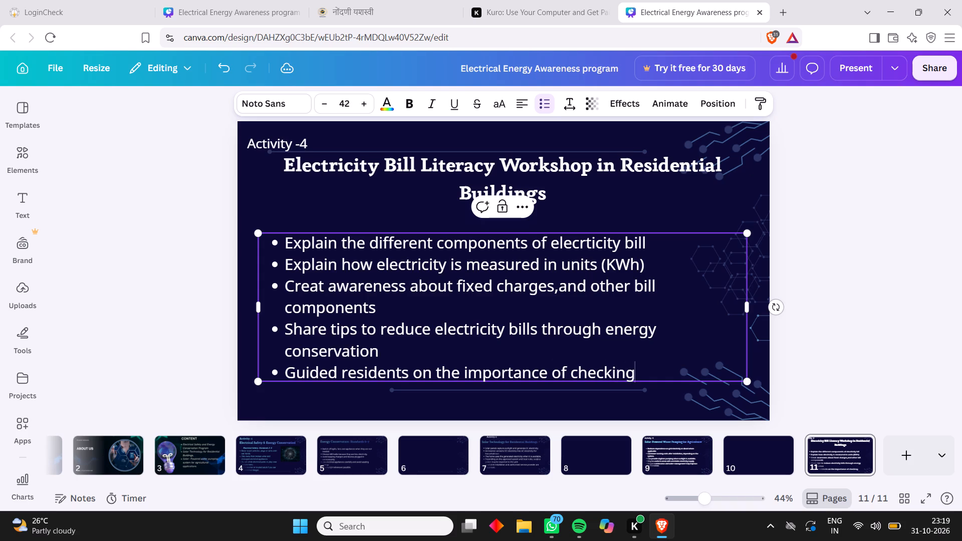
{"action": "key", "text": "space"}
{"action": "type", "text": "th"}
{"action": "key", "text": "e"}
{"action": "type", "text": "ir"}
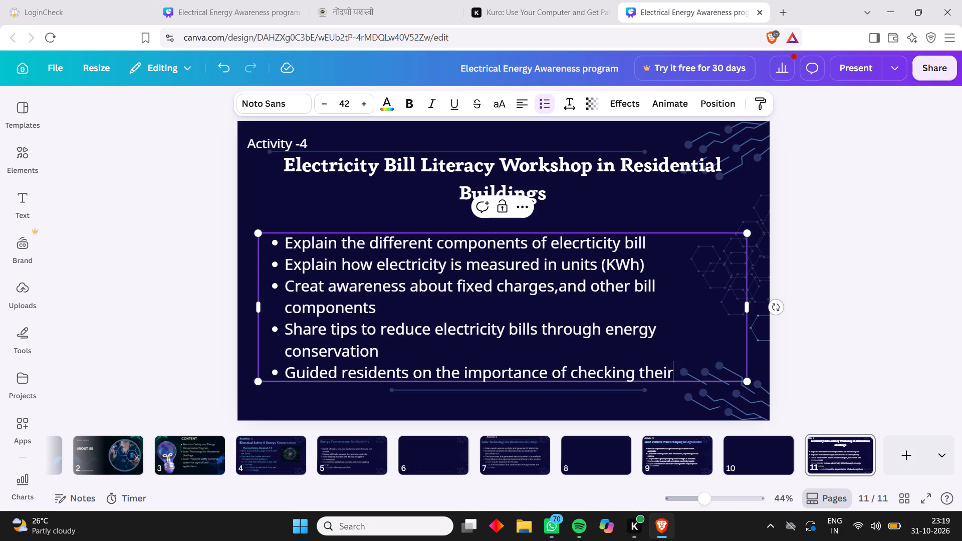
{"action": "key", "text": "space"}
{"action": "type", "text": "bills"}
{"action": "key", "text": "space"}
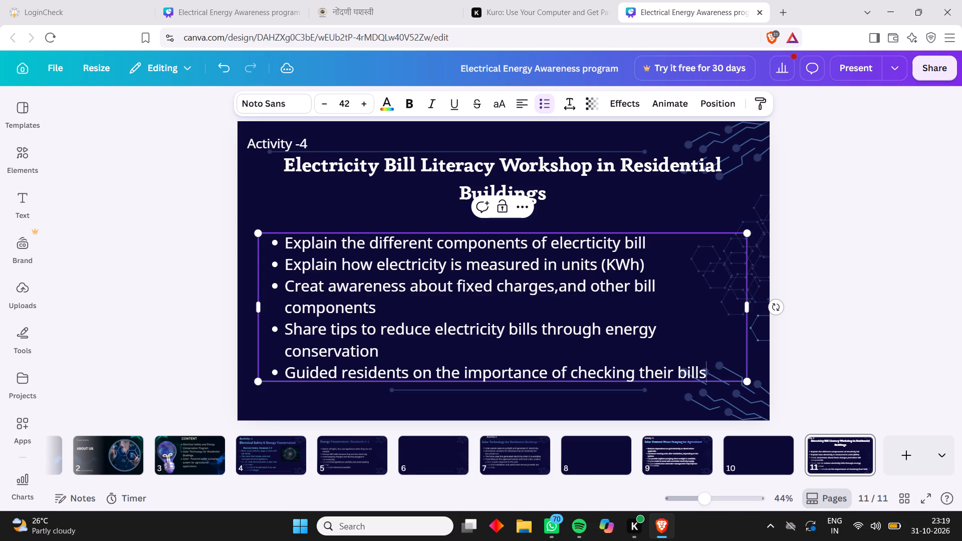
{"action": "type", "text": "re"}
{"action": "type", "text": "gu"}
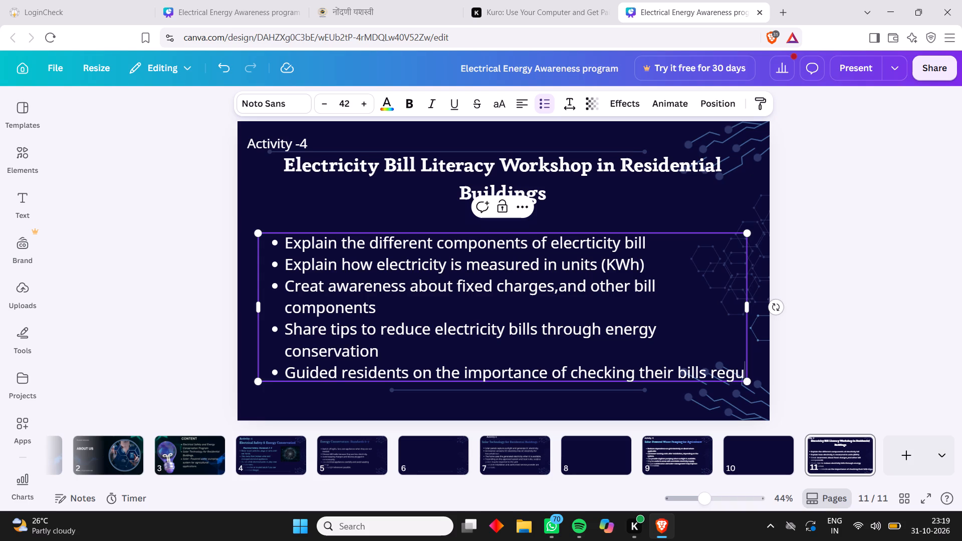
{"action": "type", "text": "lar"}
{"action": "type", "text": "ly"}
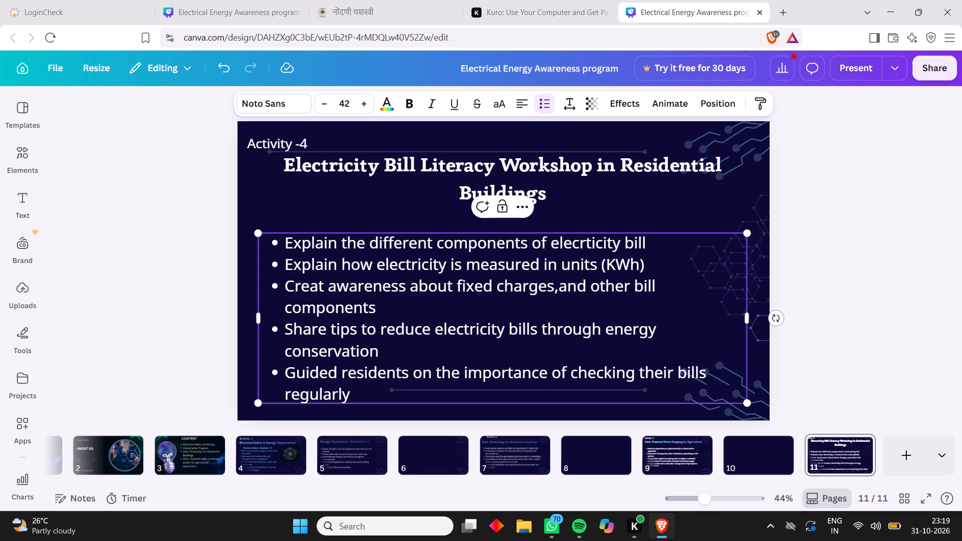
Move the bulleted body text box up so it sits just below the two-line slide title, clear of the bottom line.
{"action": "left_click", "coordinate": [554, 322]}
{"action": "left_click_drag", "start_coordinate": [555, 312], "coordinate": [554, 308]}
{"action": "left_click_drag", "start_coordinate": [554, 308], "coordinate": [552, 305]}
{"action": "left_click_drag", "start_coordinate": [552, 305], "coordinate": [540, 300]}
{"action": "left_click", "coordinate": [540, 300]}
{"action": "left_click_drag", "start_coordinate": [540, 300], "coordinate": [530, 297]}
{"action": "left_click_drag", "start_coordinate": [671, 232], "coordinate": [667, 218]}
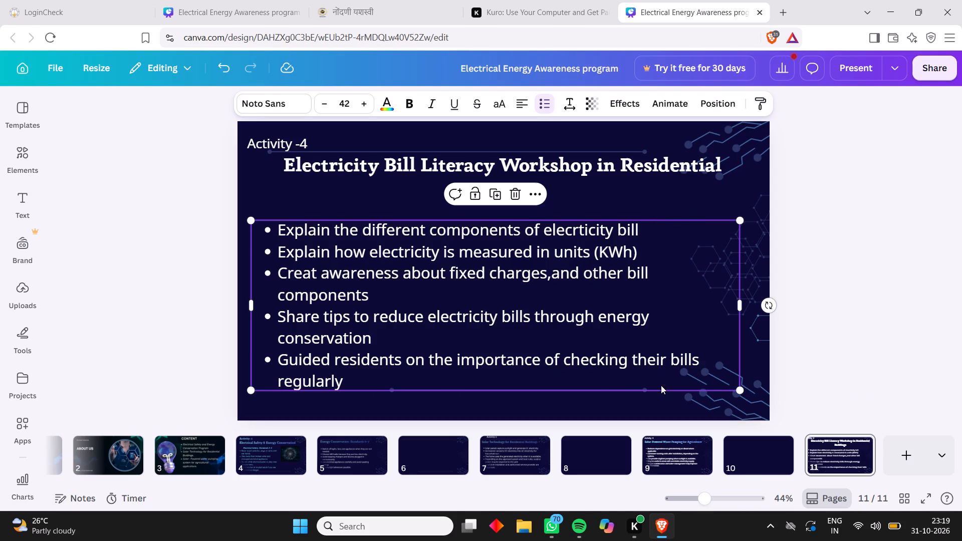
{"action": "left_click", "coordinate": [677, 238]}
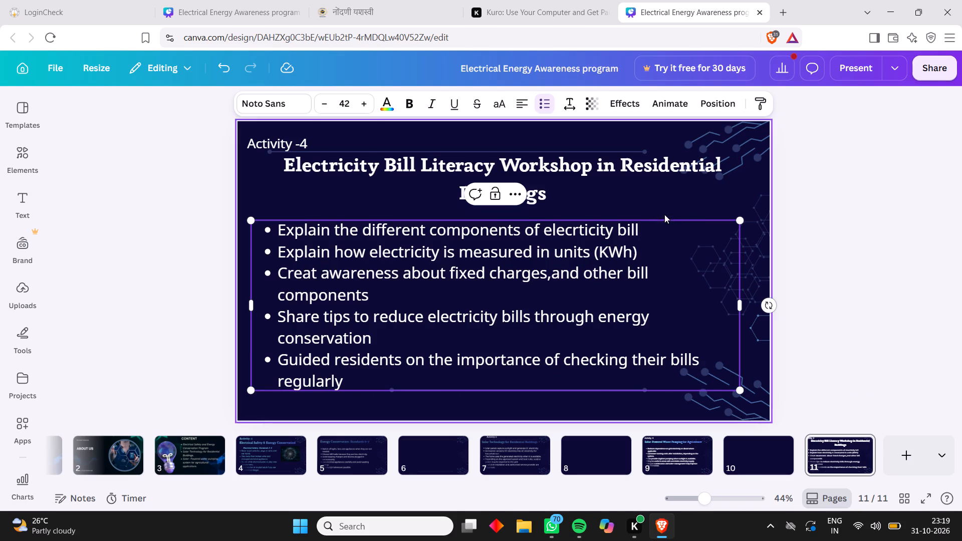
{"action": "left_click_drag", "start_coordinate": [666, 217], "coordinate": [680, 193]}
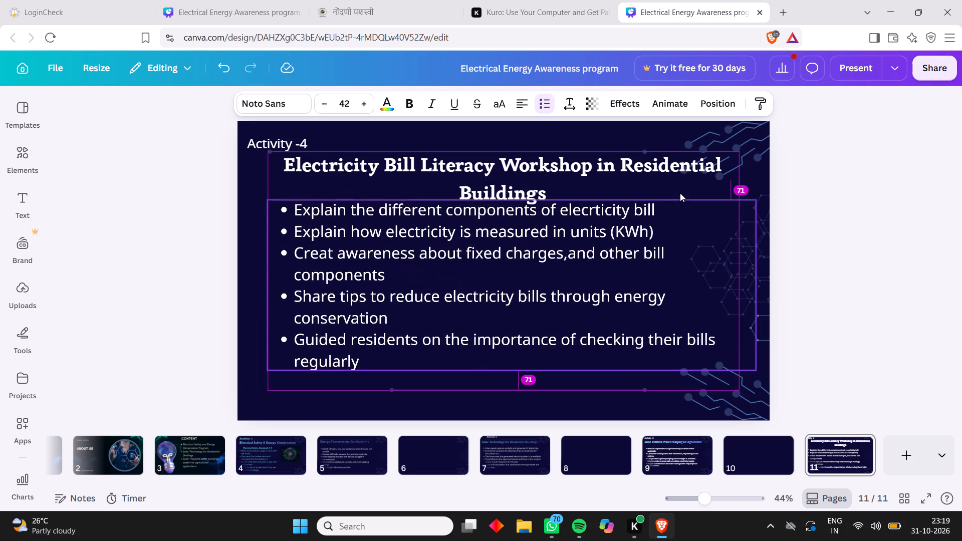
{"action": "left_click_drag", "start_coordinate": [680, 193], "coordinate": [674, 209]}
{"action": "left_click", "coordinate": [702, 271]}
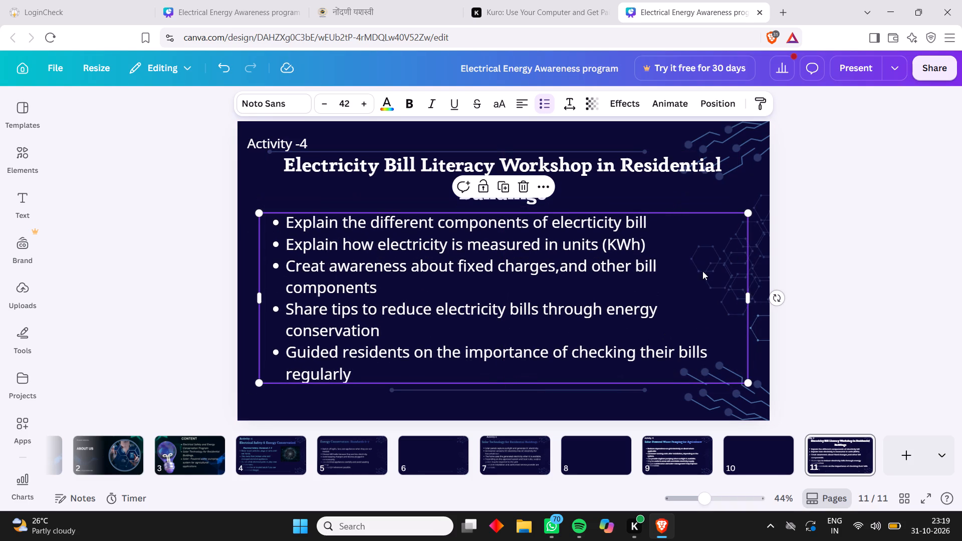
Delete the decorative horizontal line beneath the bulleted text on the Activity -4 slide.
{"action": "left_click", "coordinate": [588, 405]}
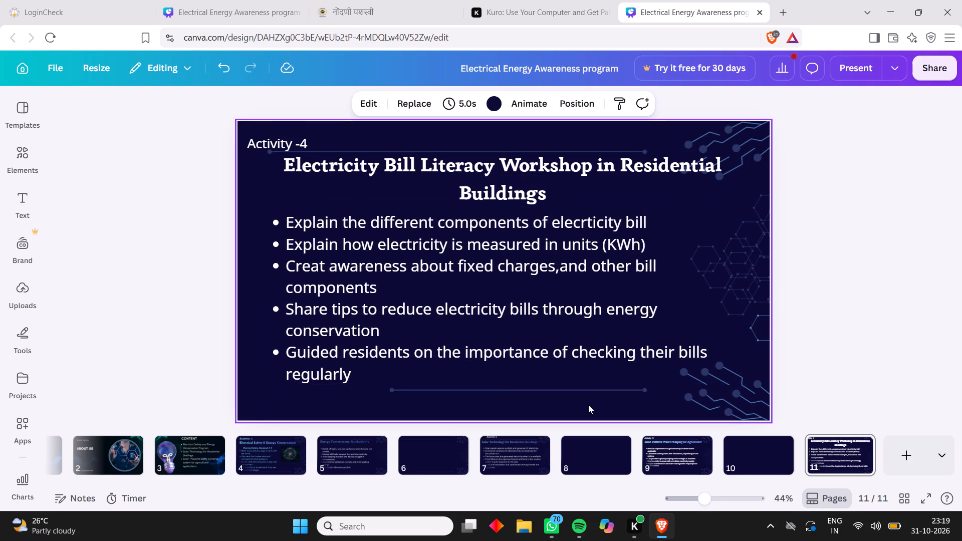
{"action": "left_click", "coordinate": [568, 386]}
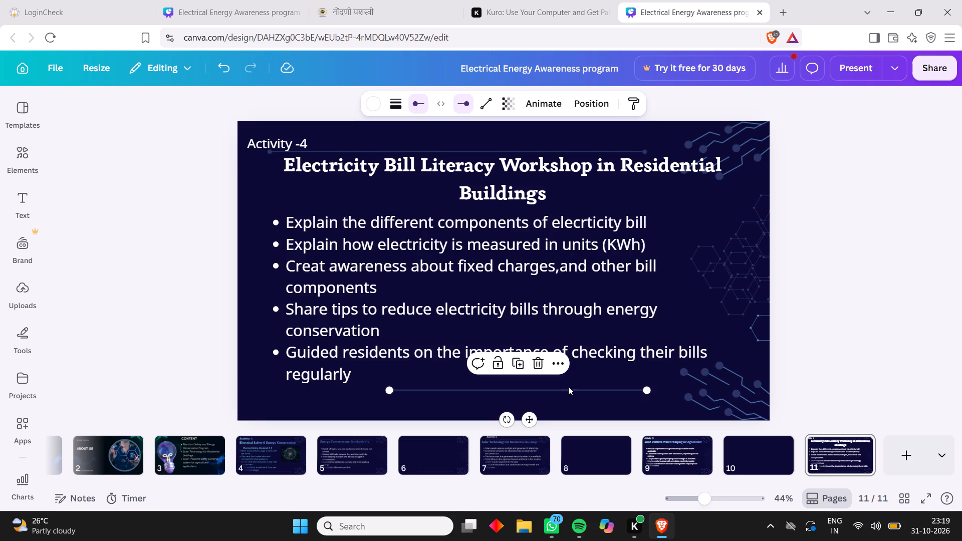
{"action": "left_click", "coordinate": [535, 365]}
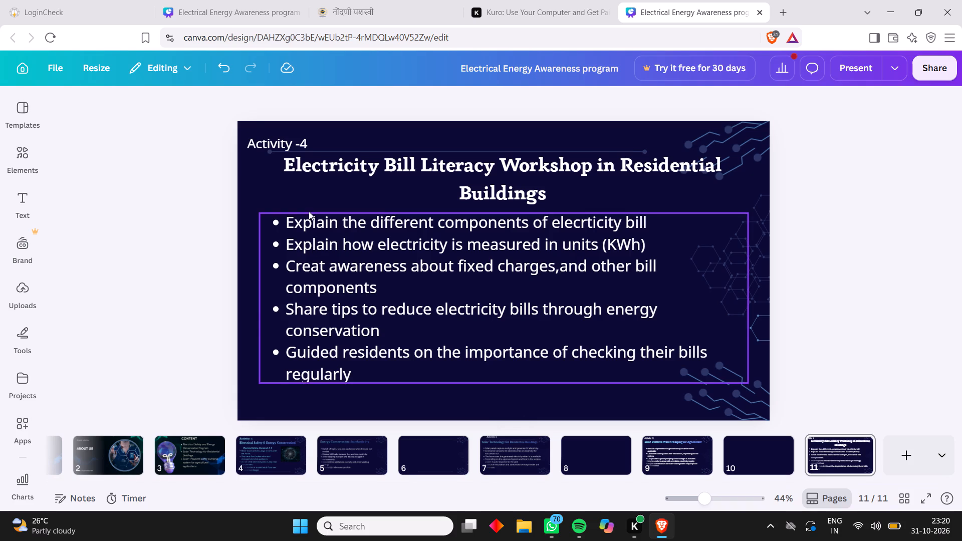
Add a new blank page 12 after the Activity -4 slide.
{"action": "left_click", "coordinate": [415, 166]}
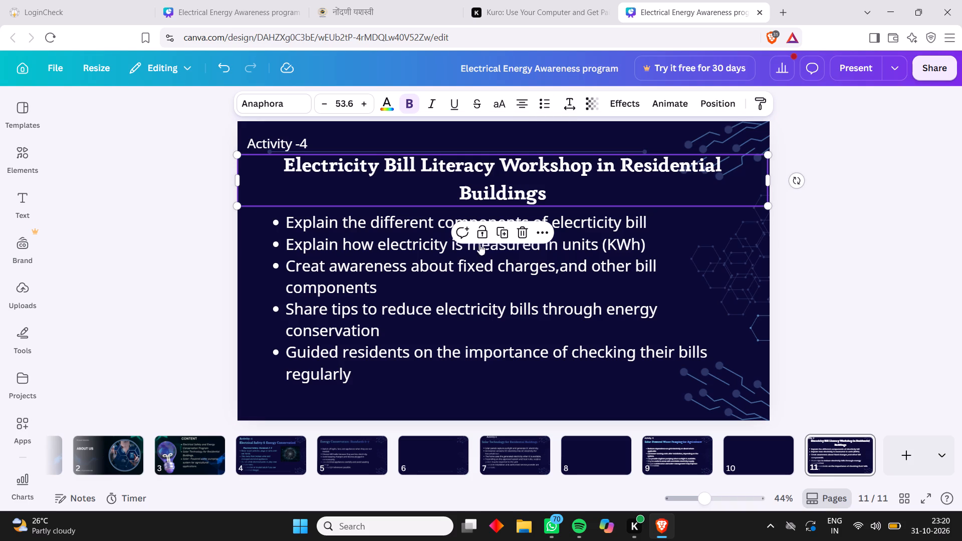
{"action": "left_click", "coordinate": [570, 387]}
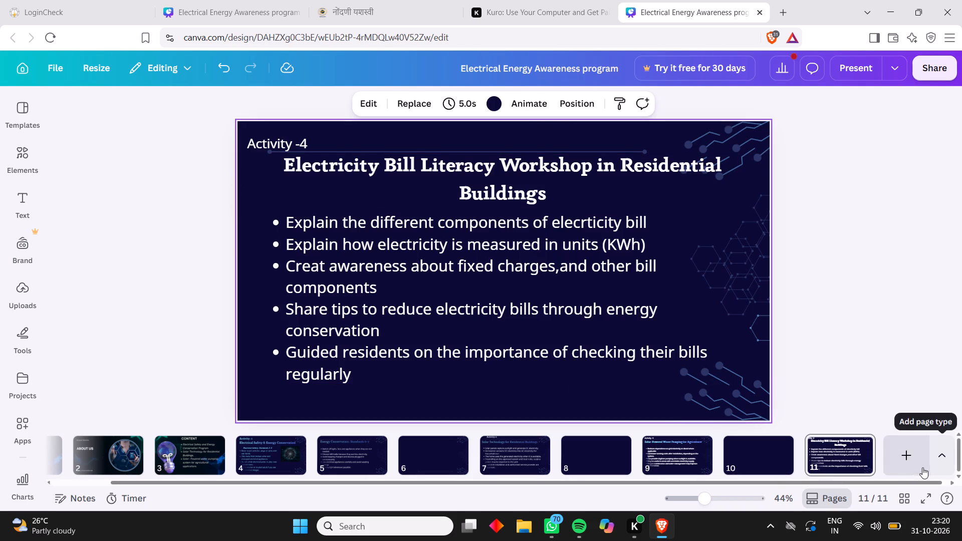
{"action": "left_click", "coordinate": [907, 463]}
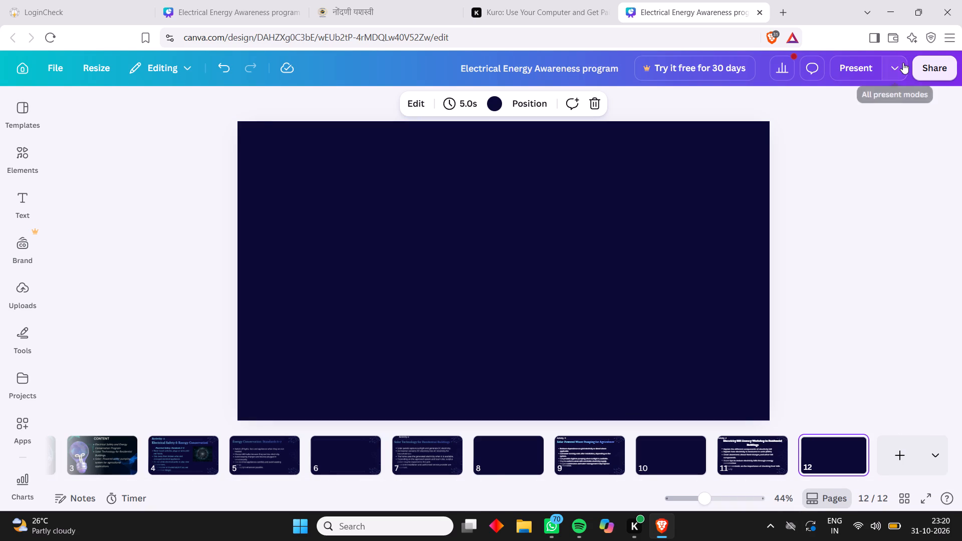
Download only the current page (12) as a digital PDF and save it in Downloads as Electrical Energy Awareness program.
{"action": "left_click", "coordinate": [940, 67]}
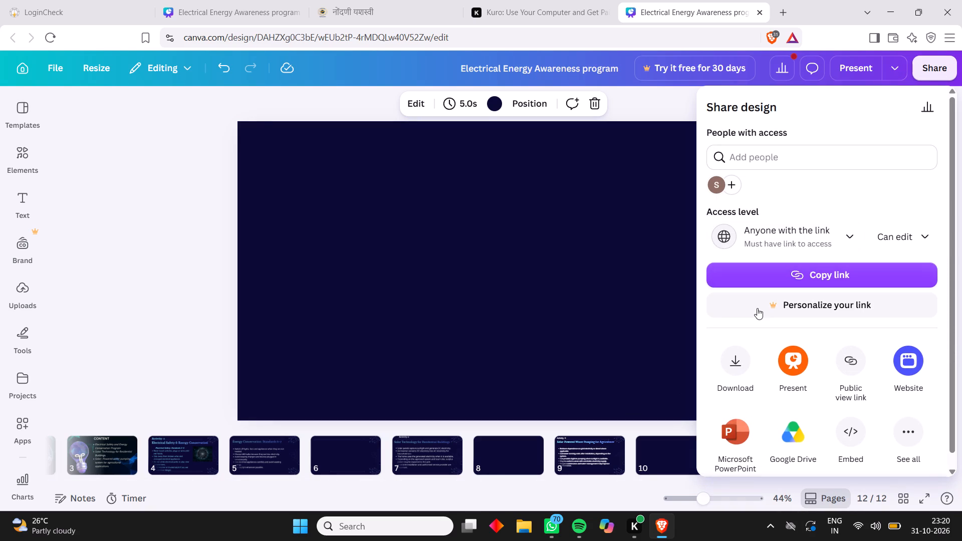
{"action": "left_click", "coordinate": [740, 365]}
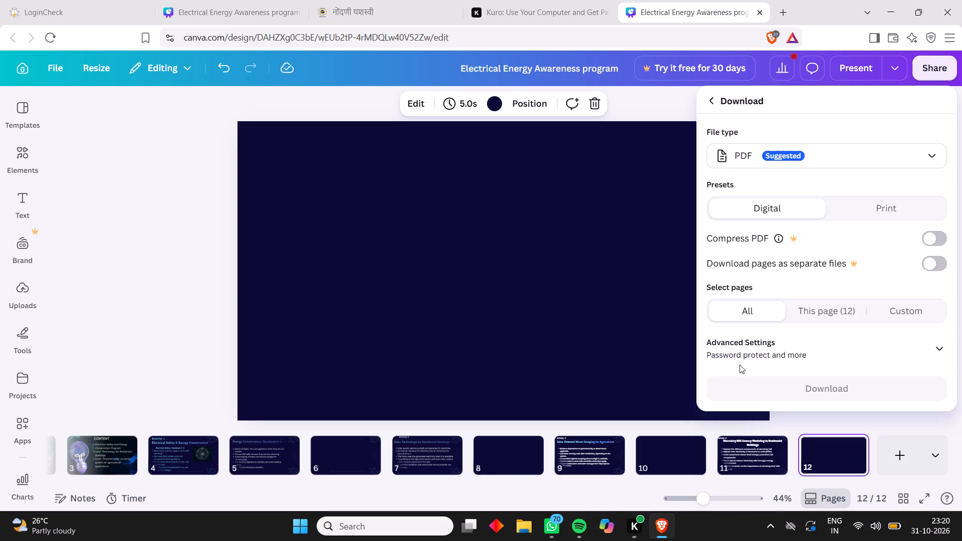
{"action": "left_click", "coordinate": [826, 309]}
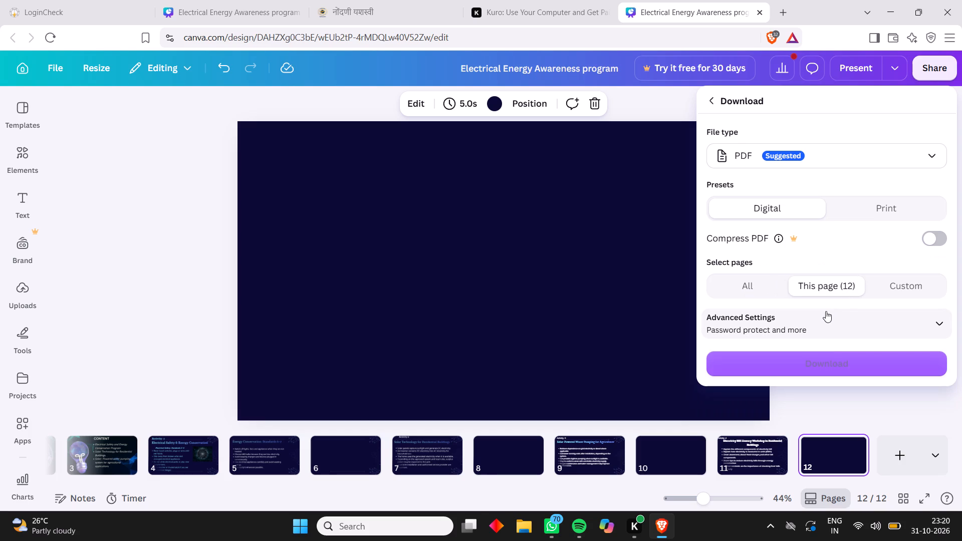
{"action": "left_click", "coordinate": [834, 360]}
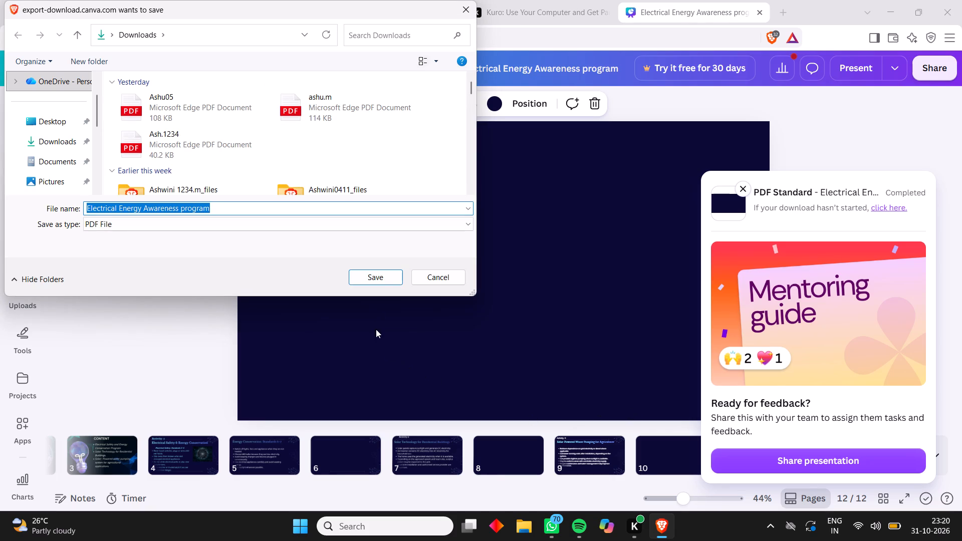
{"action": "left_click", "coordinate": [385, 278]}
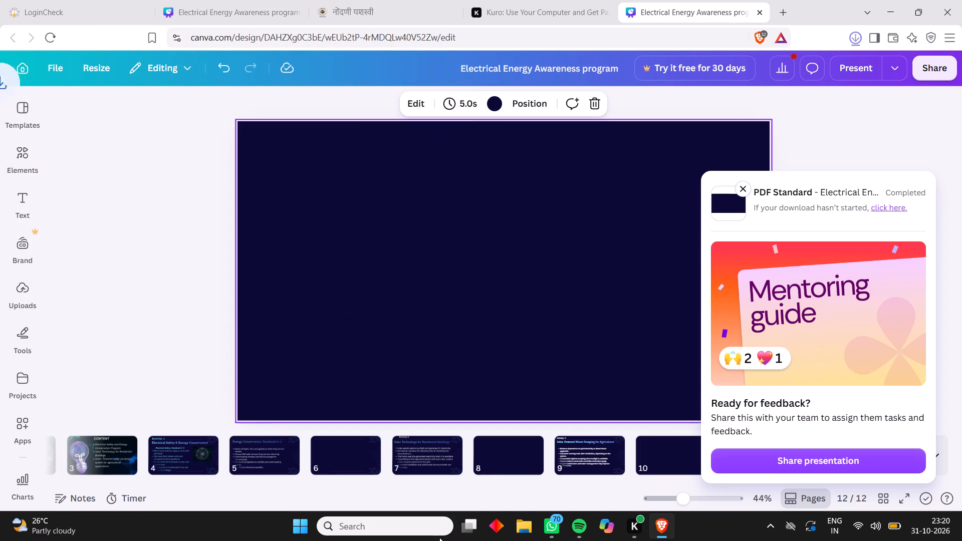
Switch to File Explorer and share the recent Electrical Energy Awareness program PDF with WhatsApp.
{"action": "left_click", "coordinate": [518, 523]}
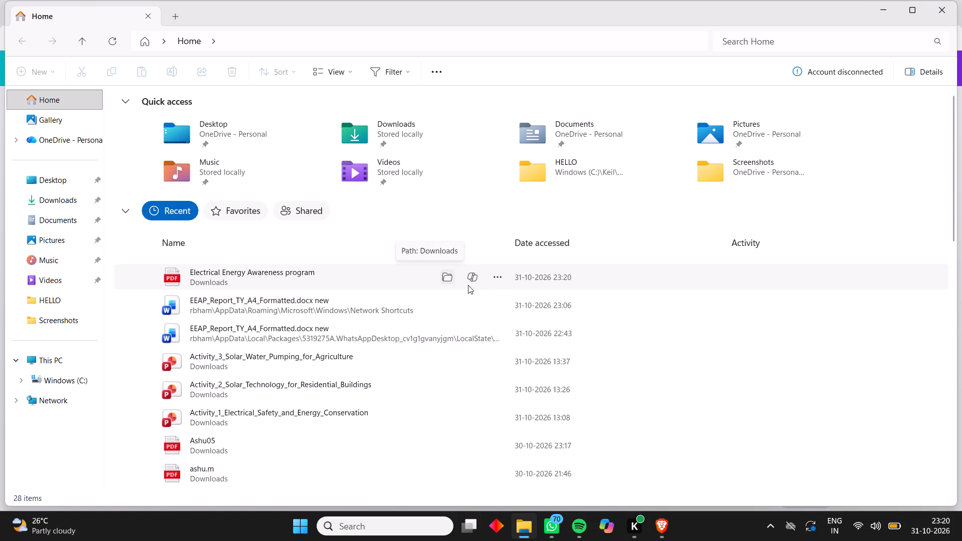
{"action": "left_click", "coordinate": [495, 278]}
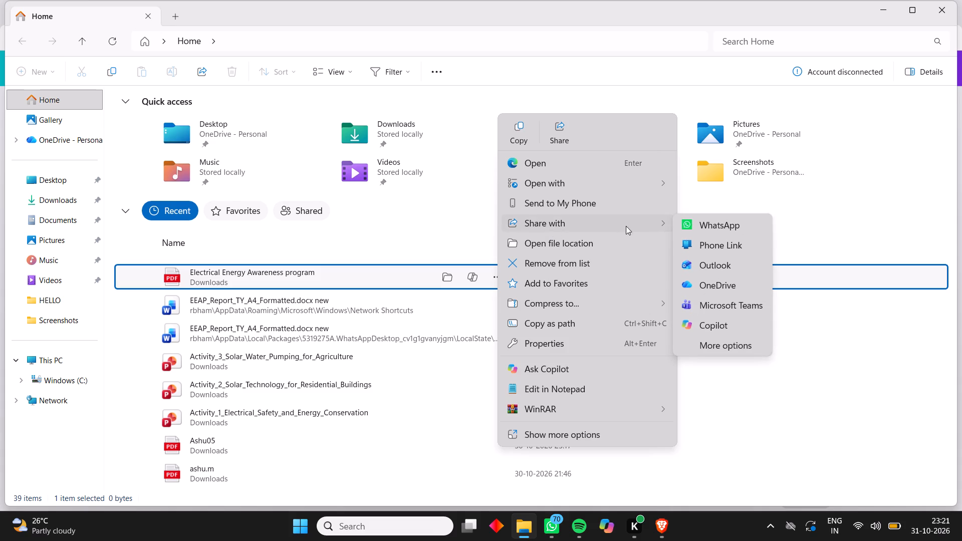
{"action": "left_click", "coordinate": [708, 223]}
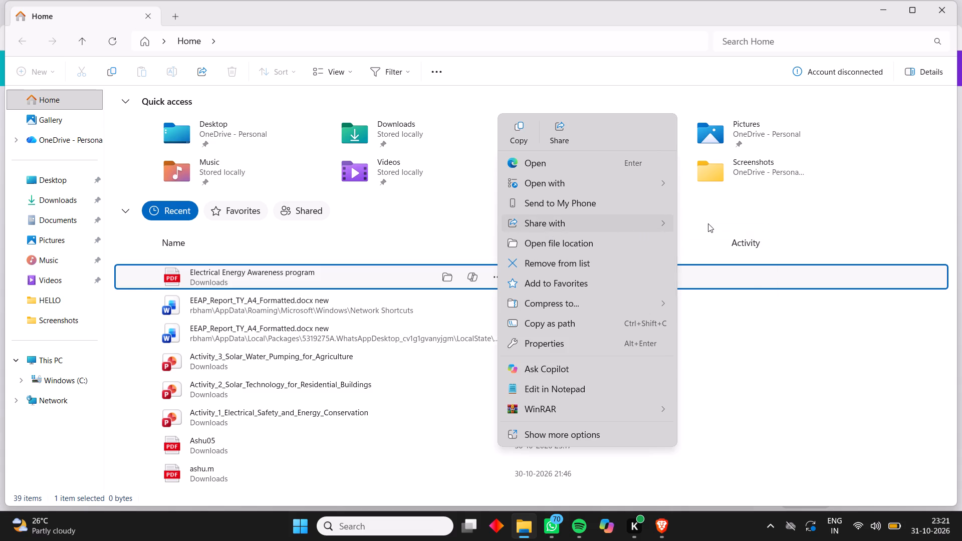